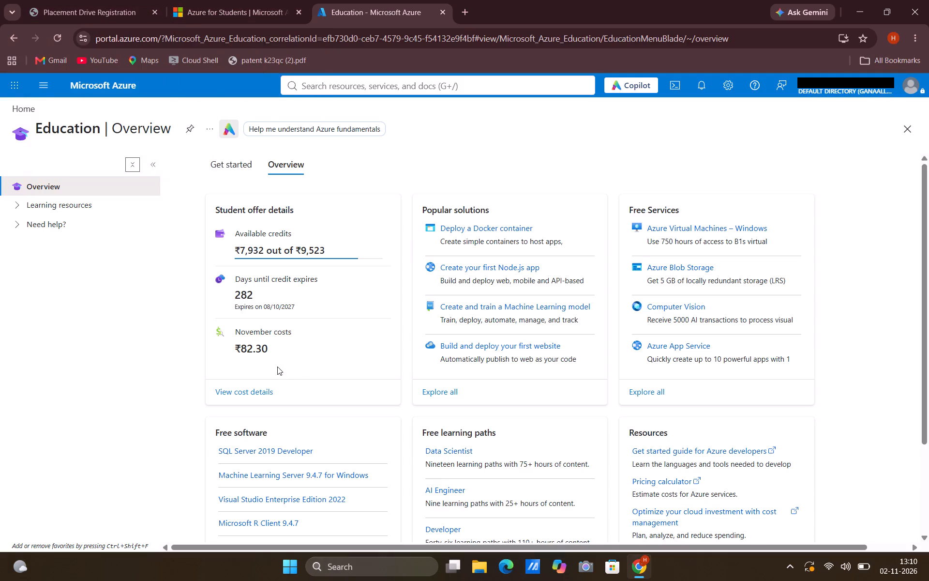
# Check the November costs in the student offer details.
pyautogui.moveTo(277, 367); pyautogui.dragTo(241, 326)
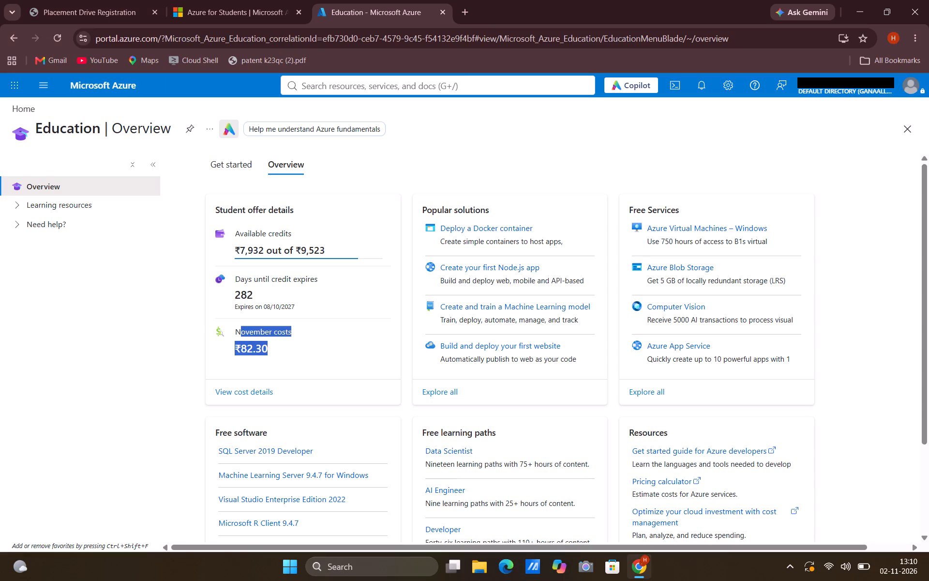
pyautogui.moveTo(241, 326); pyautogui.dragTo(223, 316)
# Open the ganavault Recovery Services vault from the recent resources on the home page and examine its overview.
pyautogui.click(28, 110)
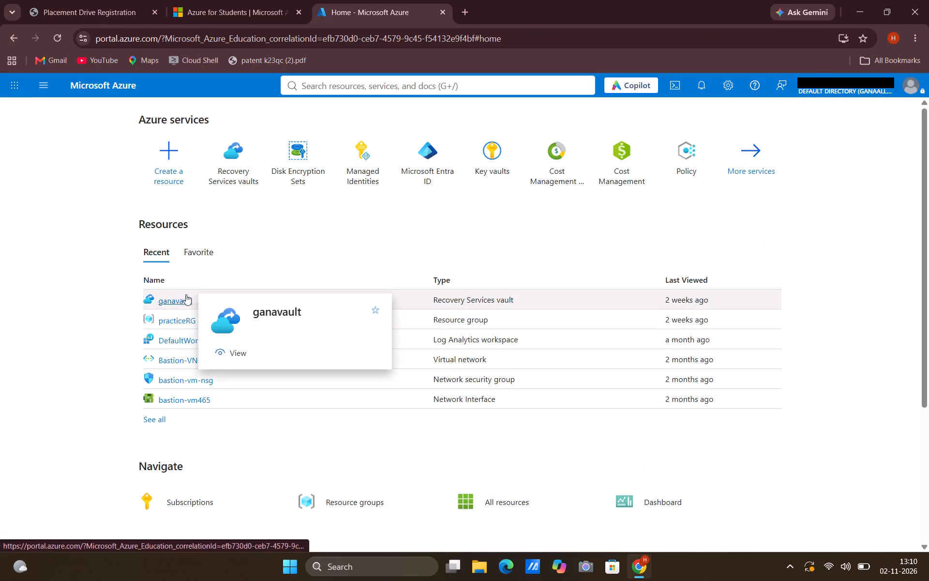
pyautogui.click(185, 293)
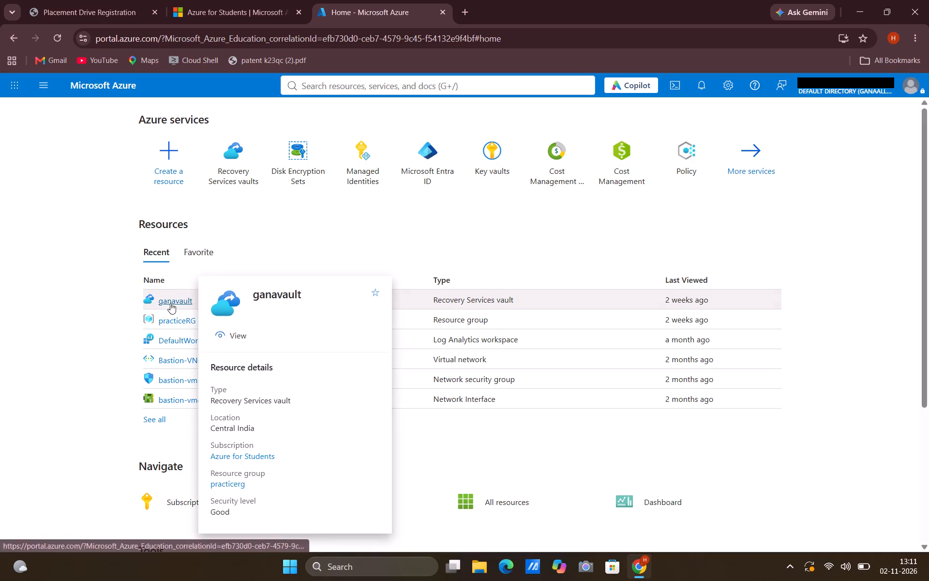
pyautogui.click(170, 303)
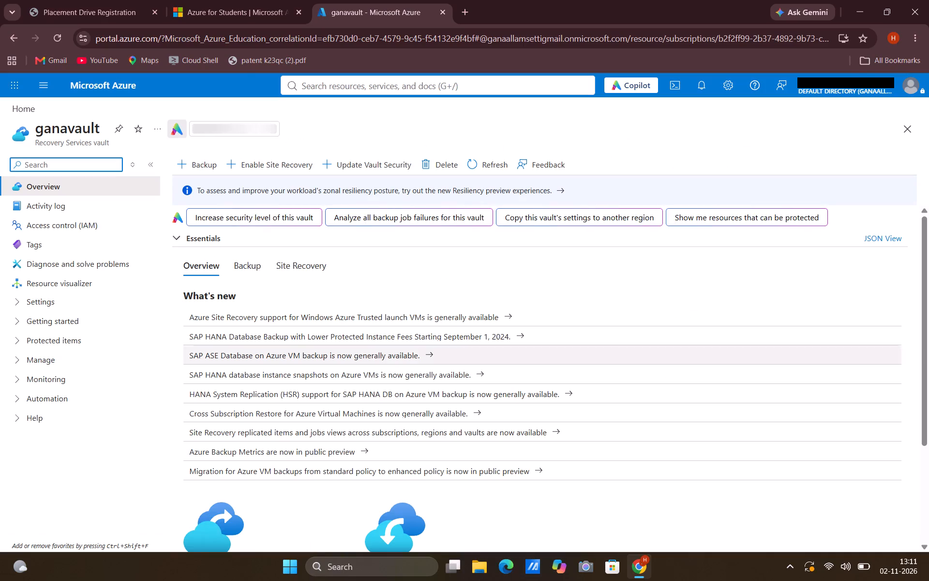
pyautogui.scroll(-4, 264, 359)
pyautogui.scroll(4, 264, 359)
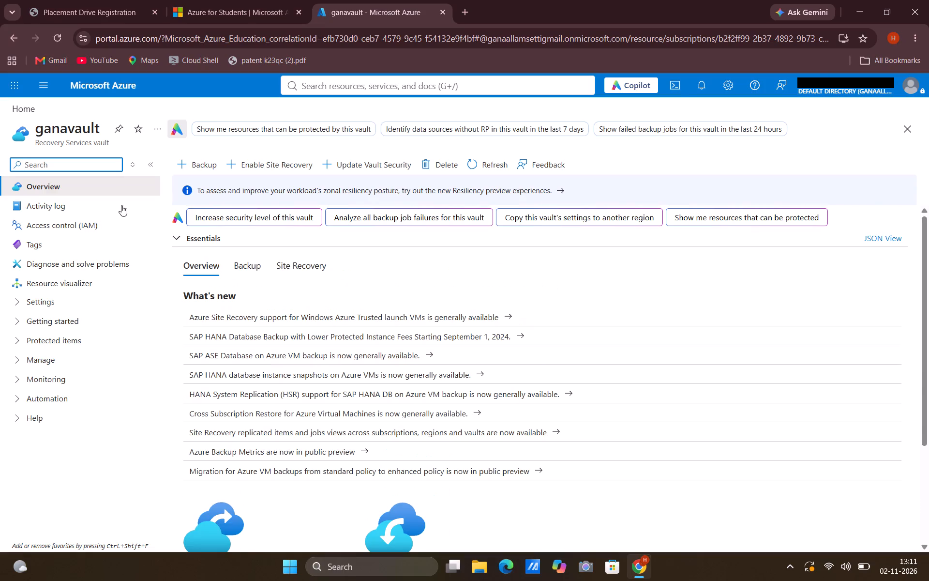
pyautogui.click(12, 35)
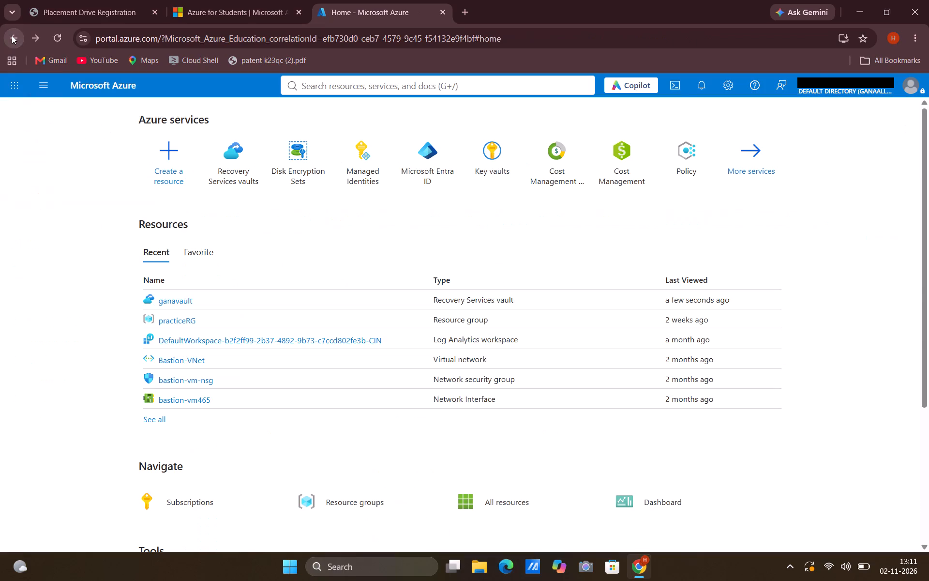
# Examine the overview and access control pages of the recent Log Analytics workspace, and return to the home page.
pyautogui.click(169, 337)
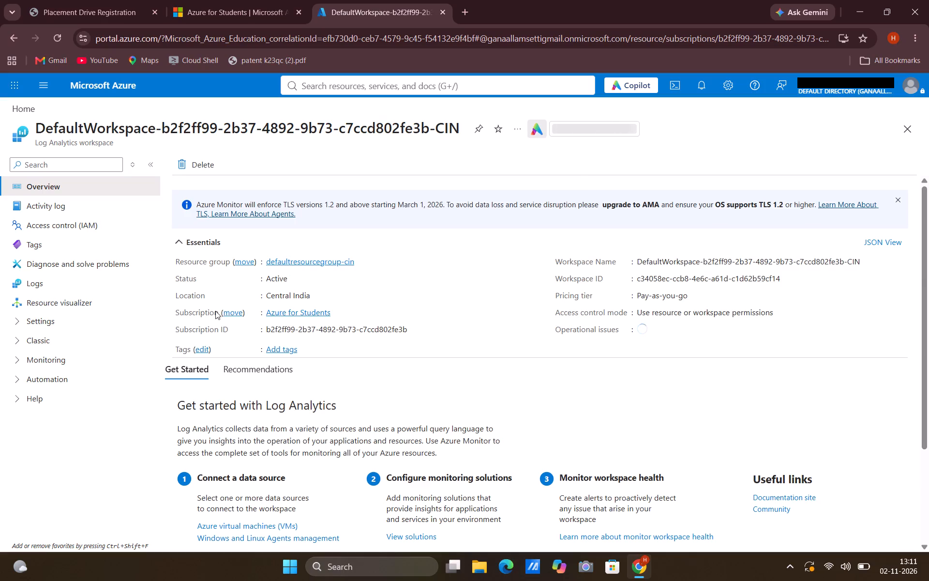
pyautogui.scroll(-2, 215, 311)
pyautogui.scroll(2, 215, 311)
pyautogui.click(104, 225)
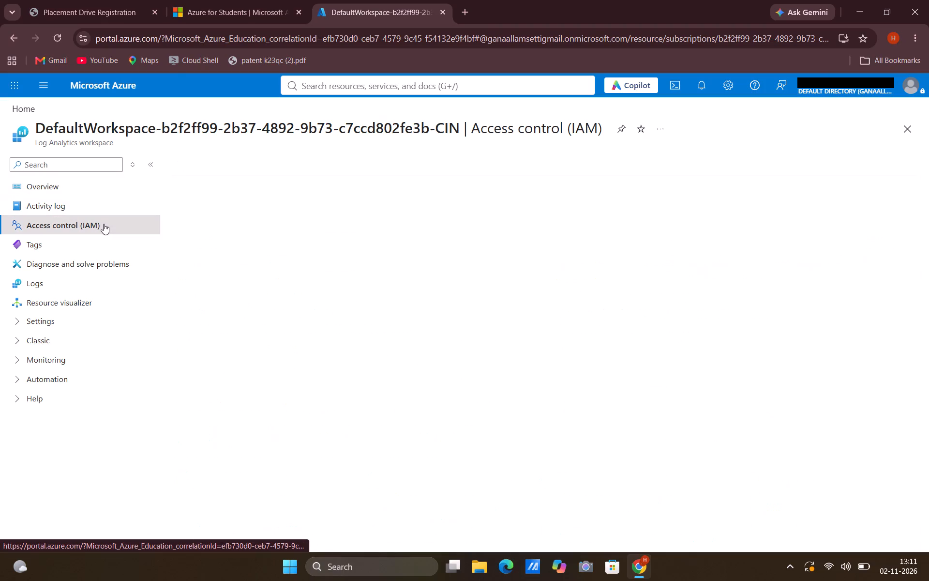
pyautogui.click(9, 35)
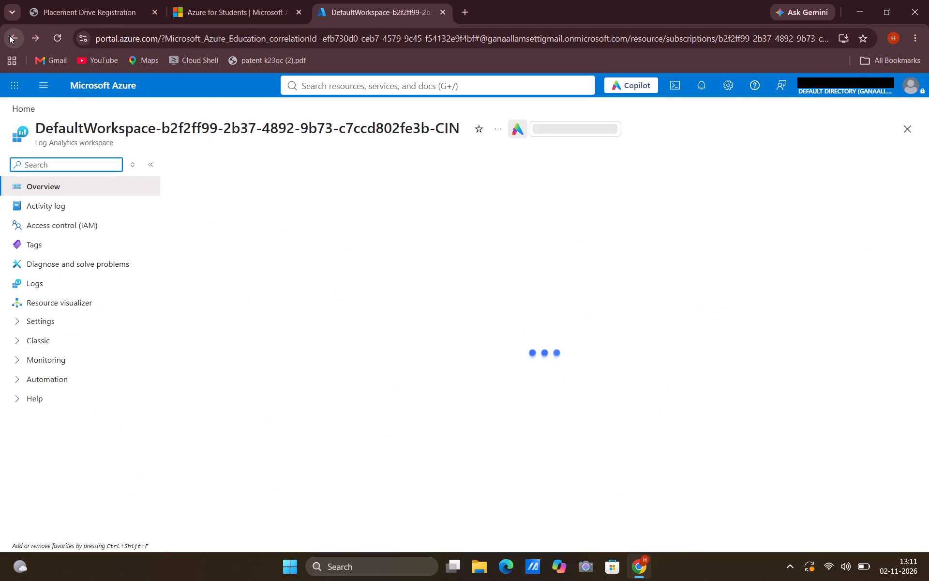
pyautogui.click(9, 35)
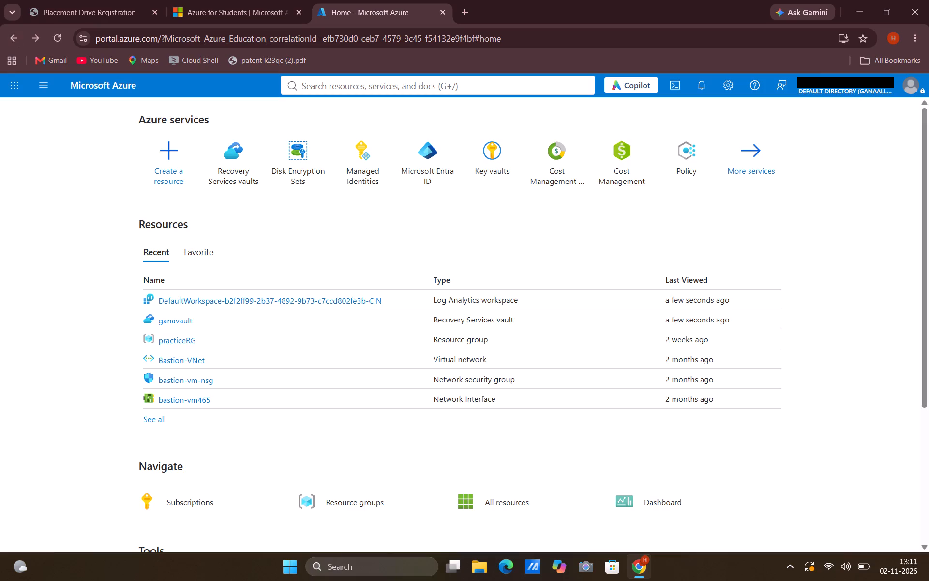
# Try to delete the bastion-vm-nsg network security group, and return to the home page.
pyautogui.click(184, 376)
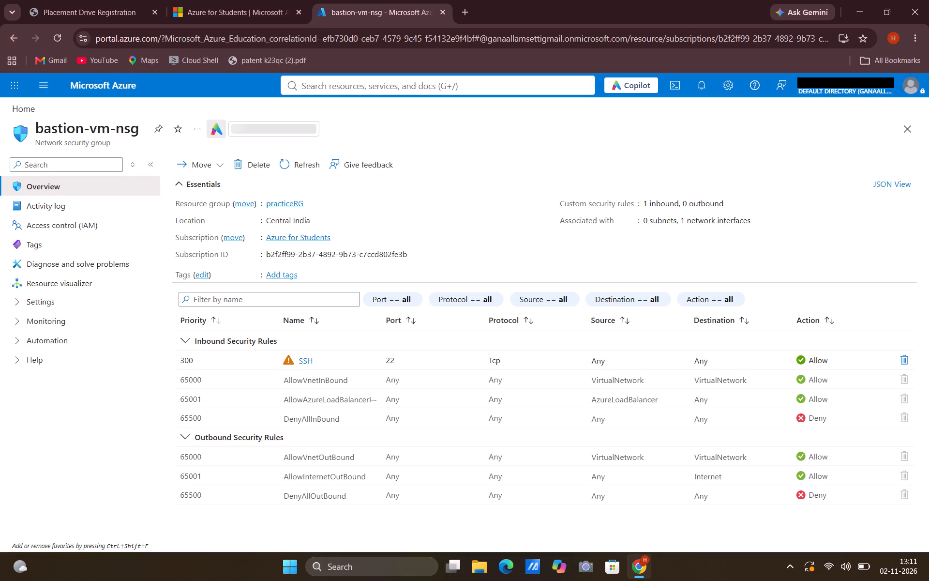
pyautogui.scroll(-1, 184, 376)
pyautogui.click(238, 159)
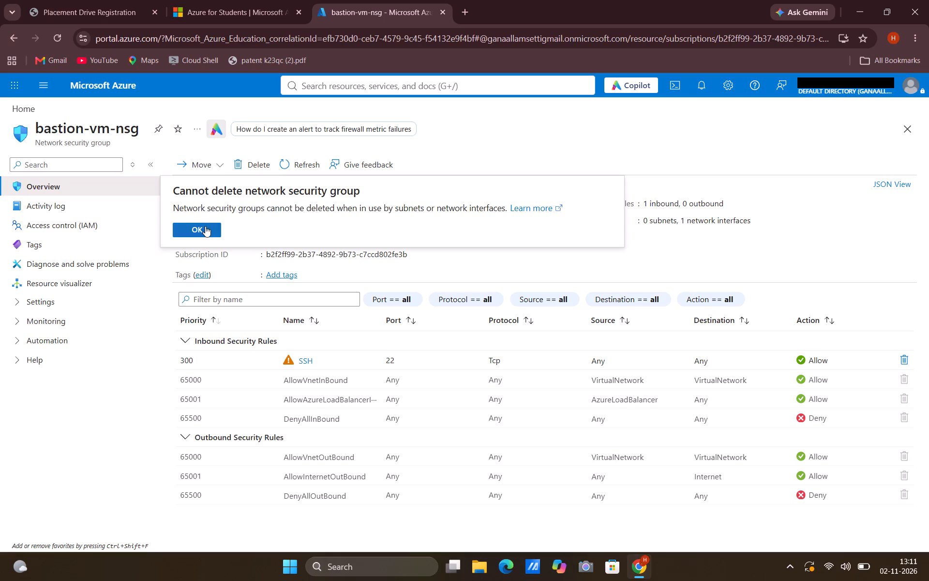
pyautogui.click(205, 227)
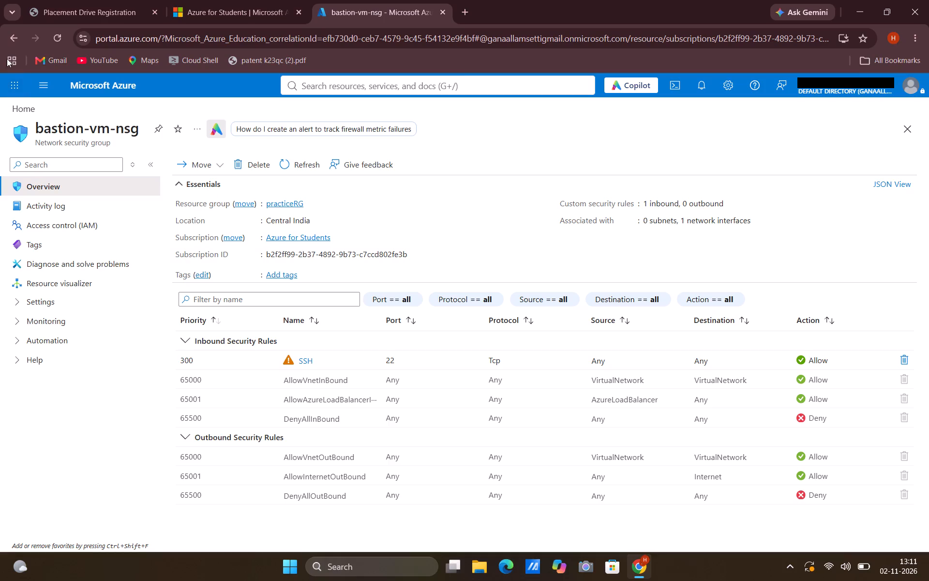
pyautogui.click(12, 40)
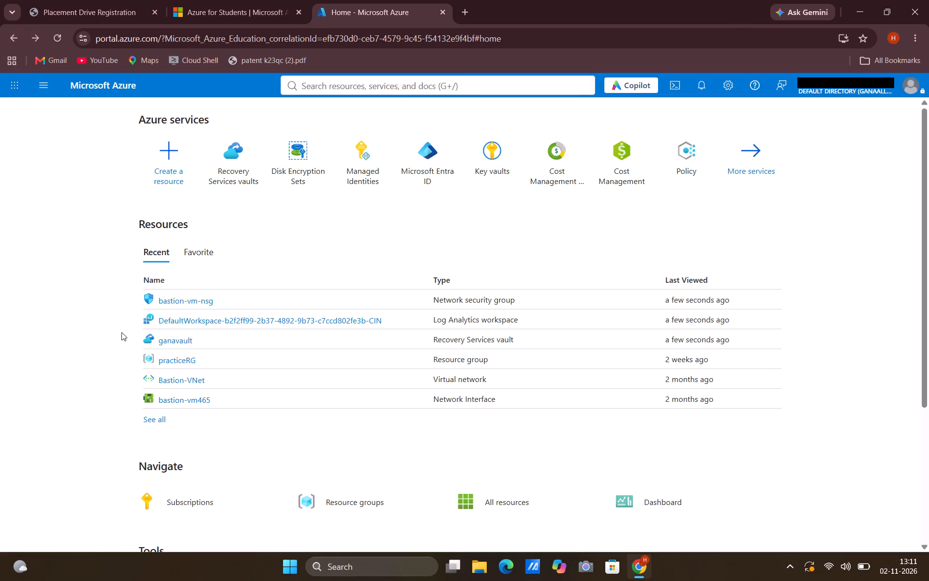
# Try to delete the Bastion-VNet virtual network, and go to its connected devices.
pyautogui.click(190, 389)
pyautogui.click(189, 382)
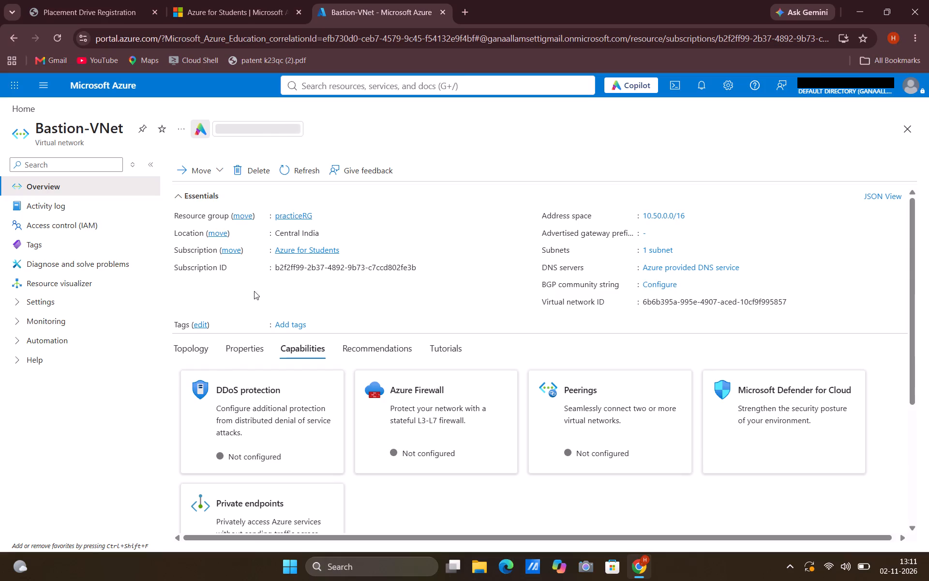
pyautogui.click(242, 164)
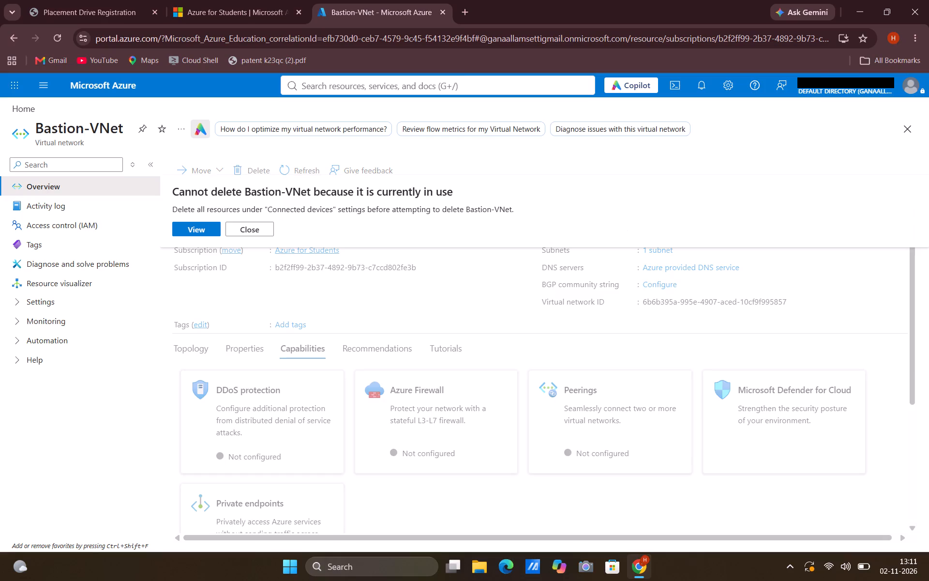
pyautogui.click(189, 235)
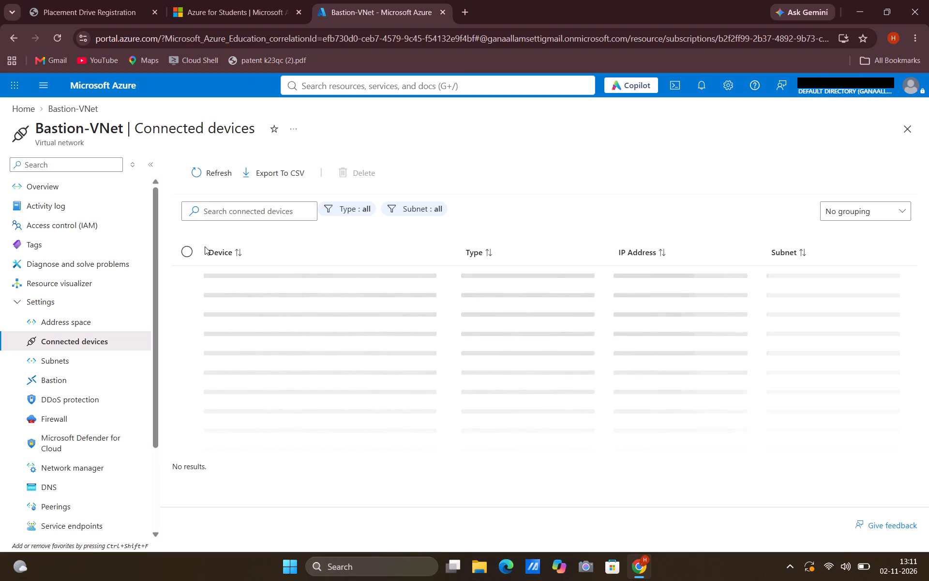
# Delete the bastion-vm465 network interface from Bastion-VNet's connected devices, entering "delete" as confirmation.
pyautogui.click(180, 275)
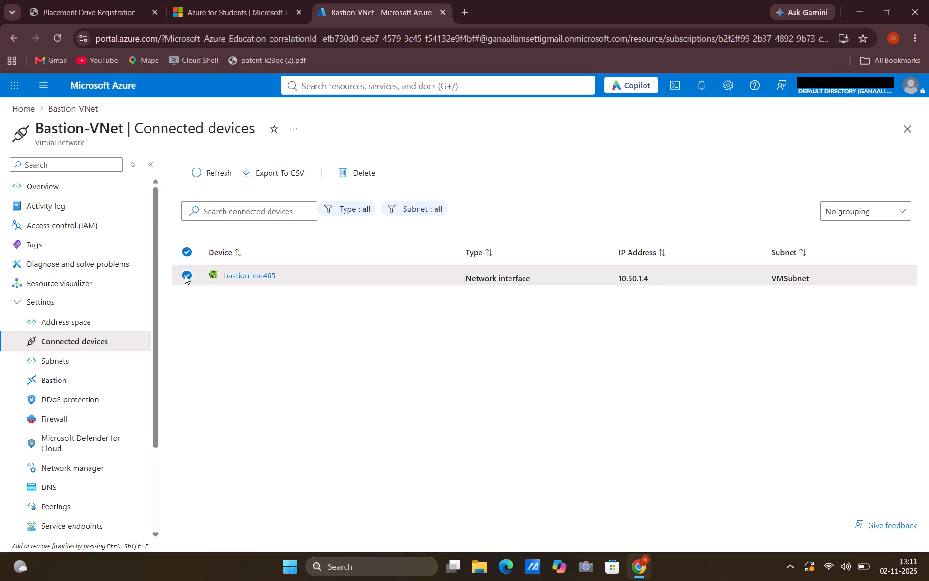
pyautogui.click(354, 174)
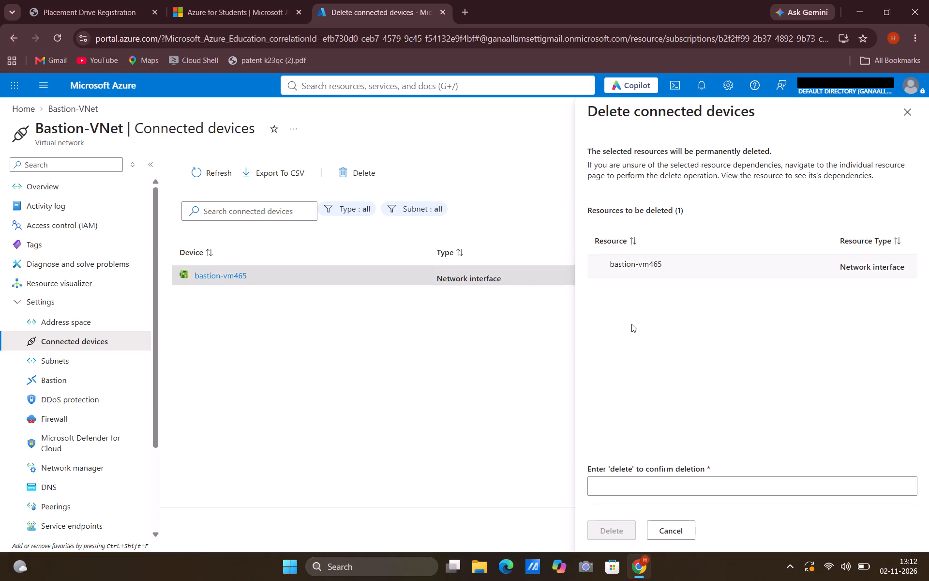
pyautogui.click(635, 482)
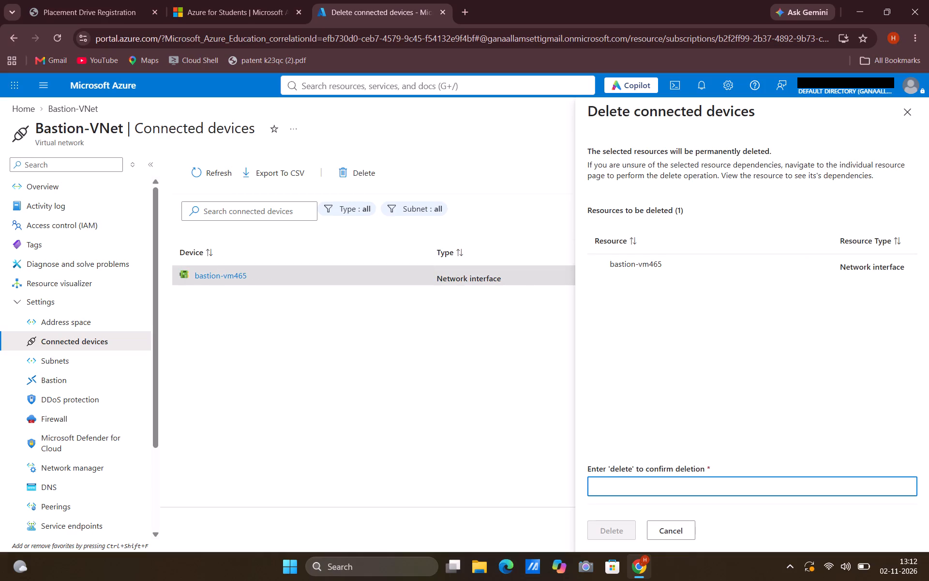
pyautogui.write('del')
pyautogui.write('ete')
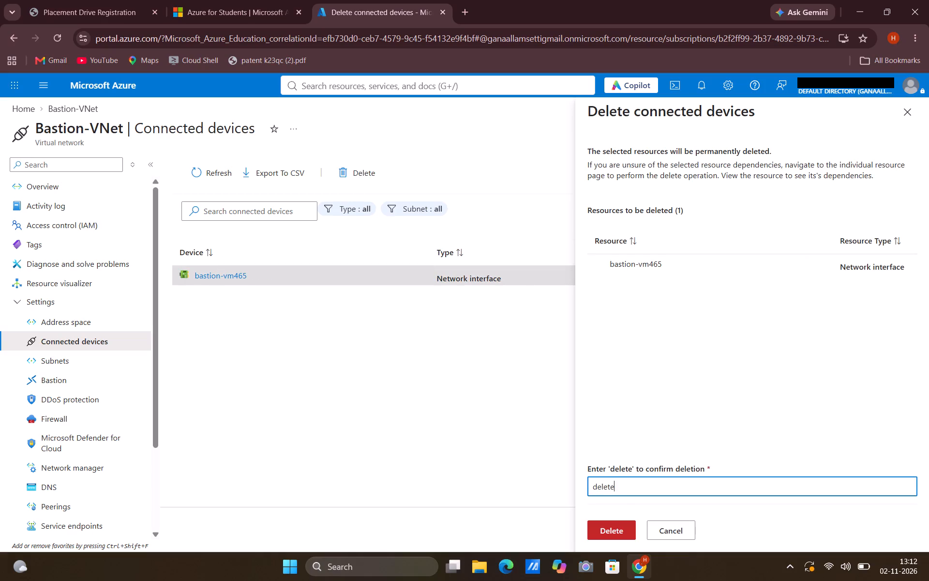
pyautogui.click(621, 528)
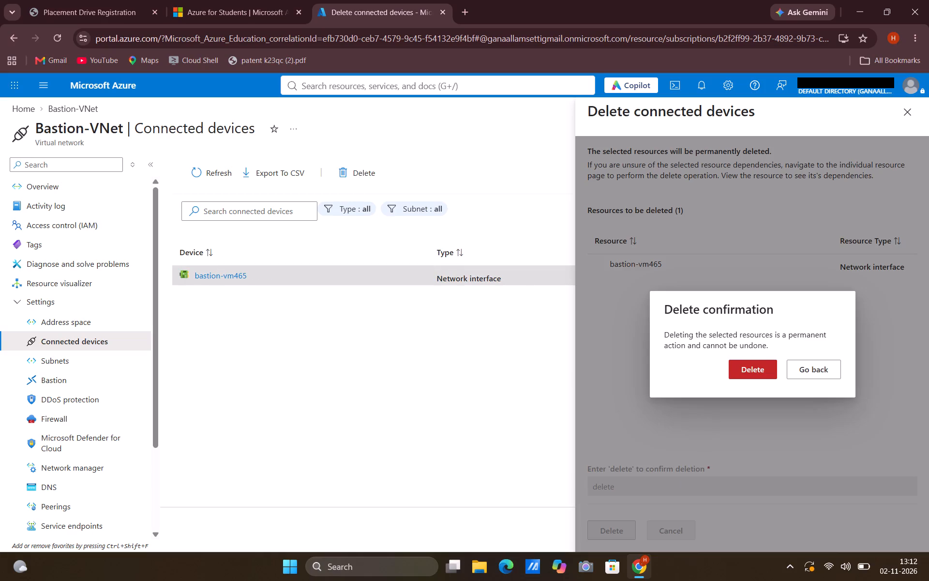
pyautogui.click(751, 367)
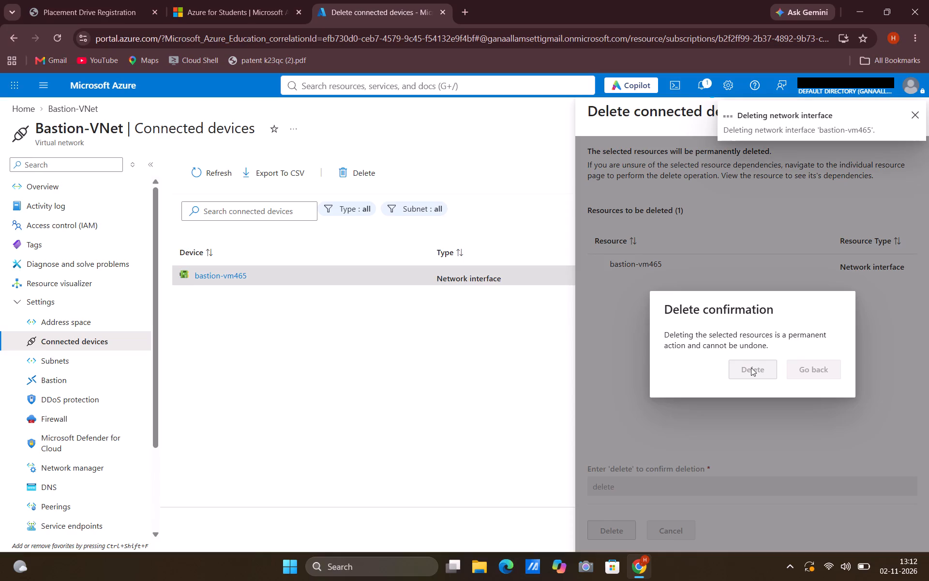
pyautogui.click(481, 425)
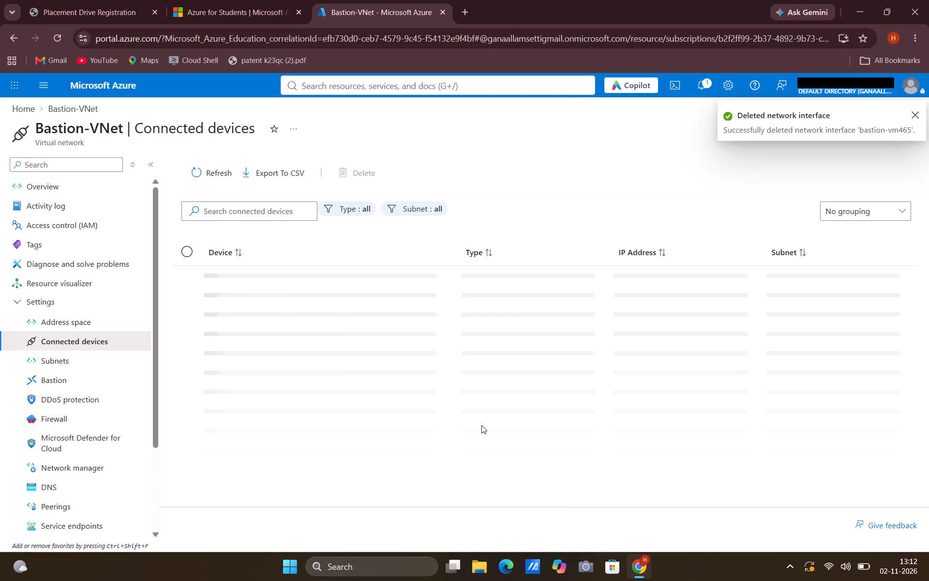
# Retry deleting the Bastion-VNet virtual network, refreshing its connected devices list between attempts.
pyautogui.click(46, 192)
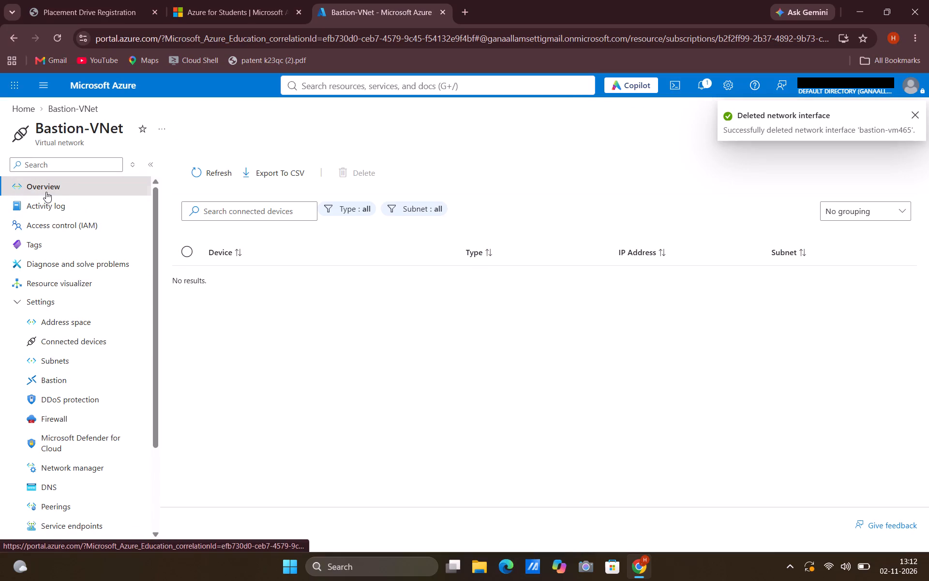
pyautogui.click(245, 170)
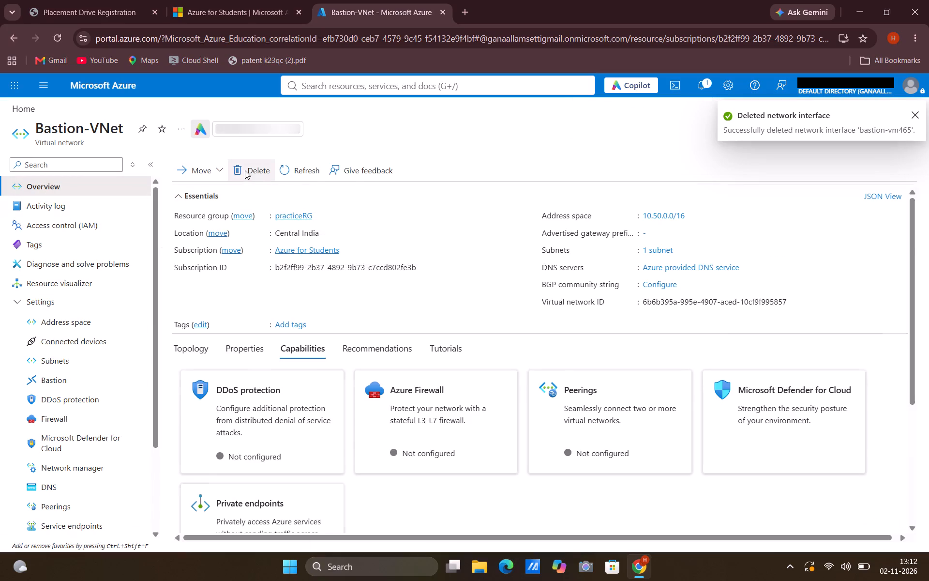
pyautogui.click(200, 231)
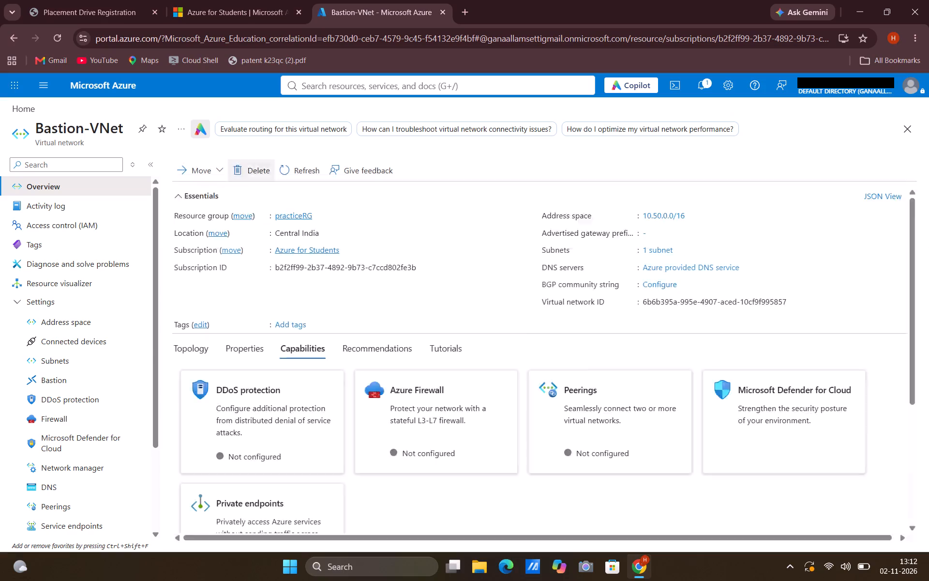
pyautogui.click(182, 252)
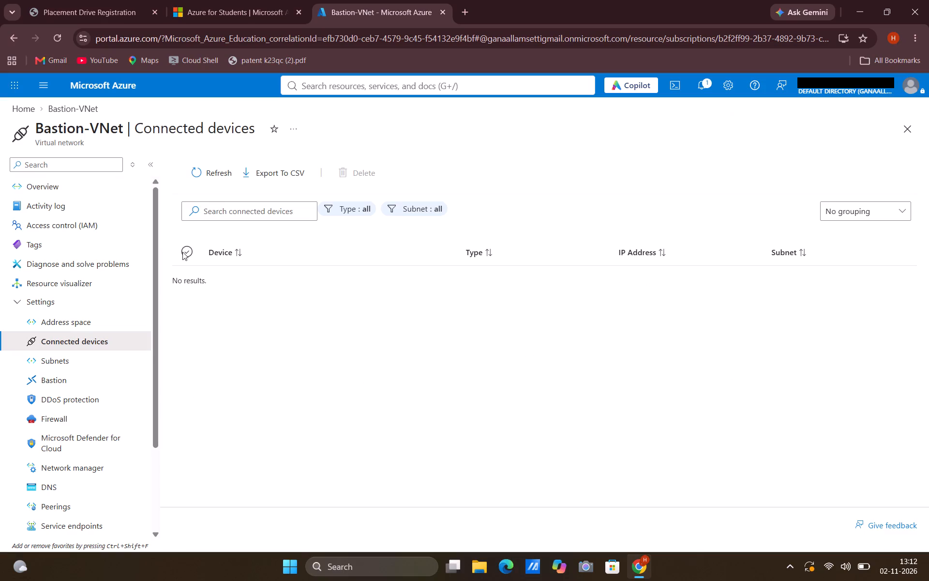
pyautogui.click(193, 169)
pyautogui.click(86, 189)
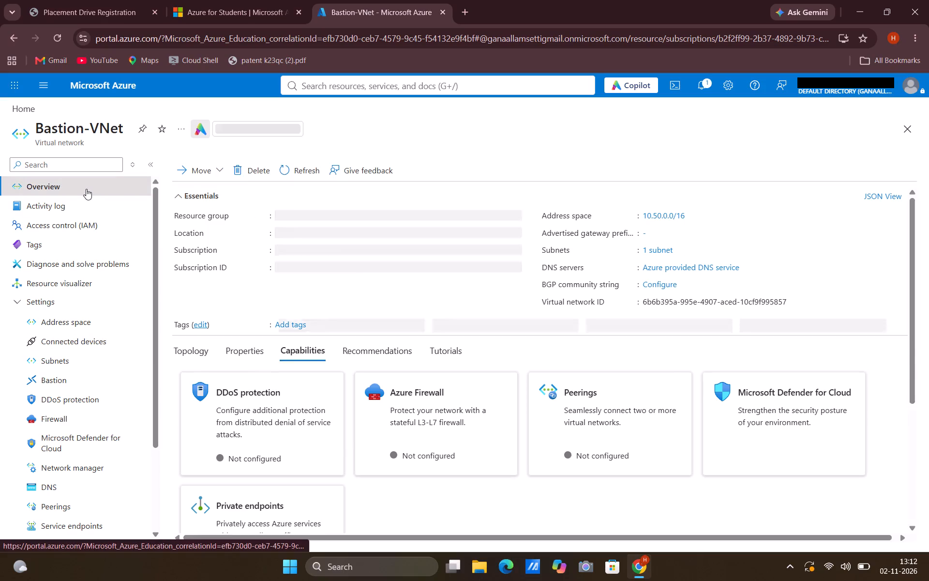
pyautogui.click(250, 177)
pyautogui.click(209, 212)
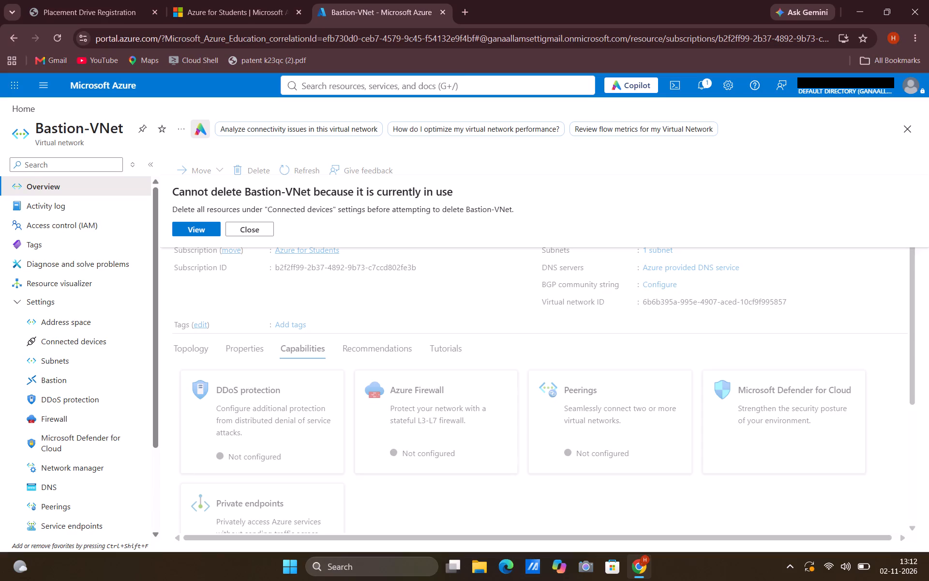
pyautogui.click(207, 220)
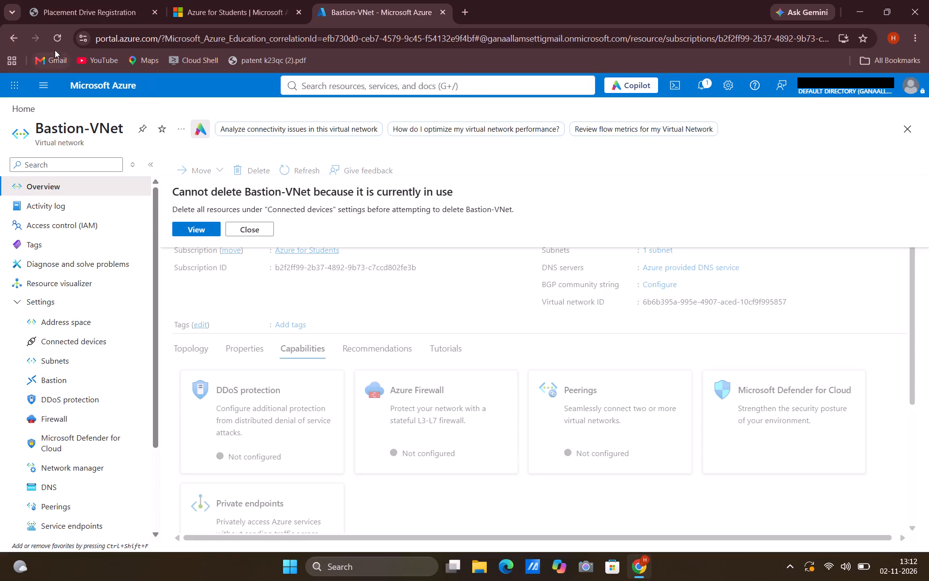
# Reload the Bastion-VNet page and try again to delete the virtual network.
pyautogui.click(59, 41)
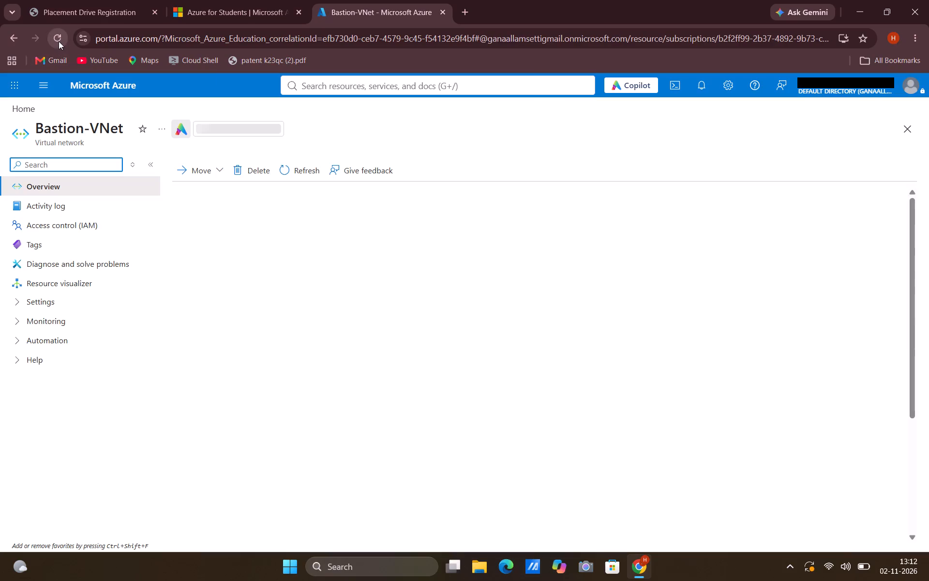
pyautogui.click(244, 164)
pyautogui.click(555, 386)
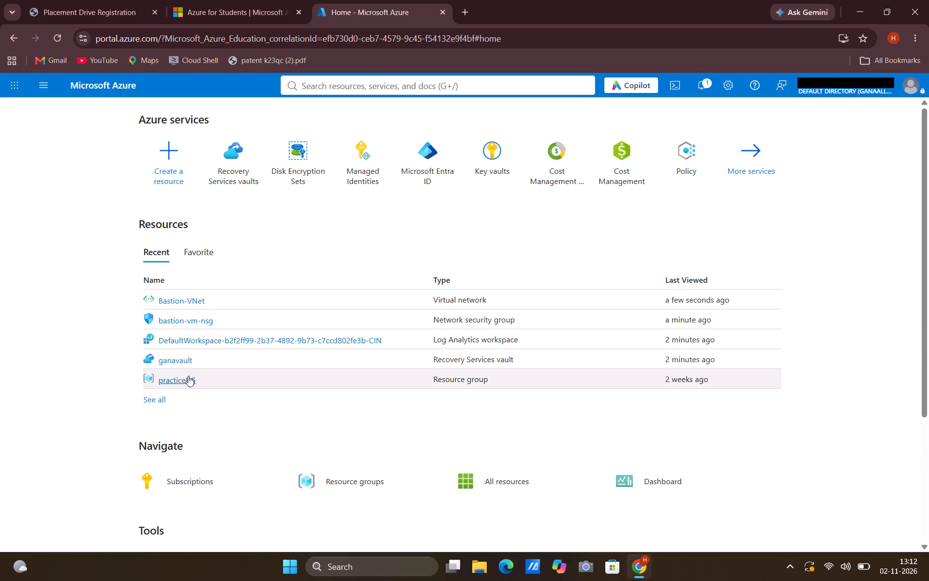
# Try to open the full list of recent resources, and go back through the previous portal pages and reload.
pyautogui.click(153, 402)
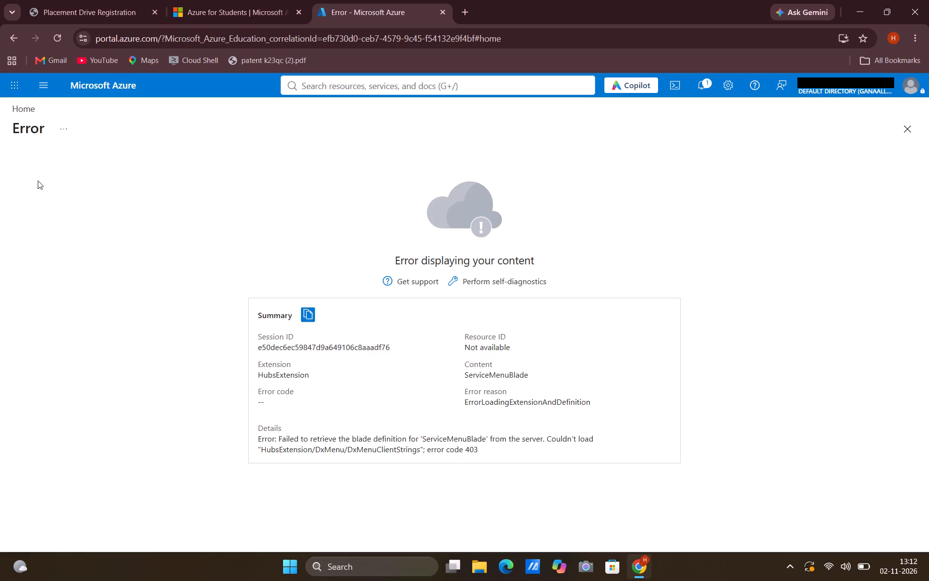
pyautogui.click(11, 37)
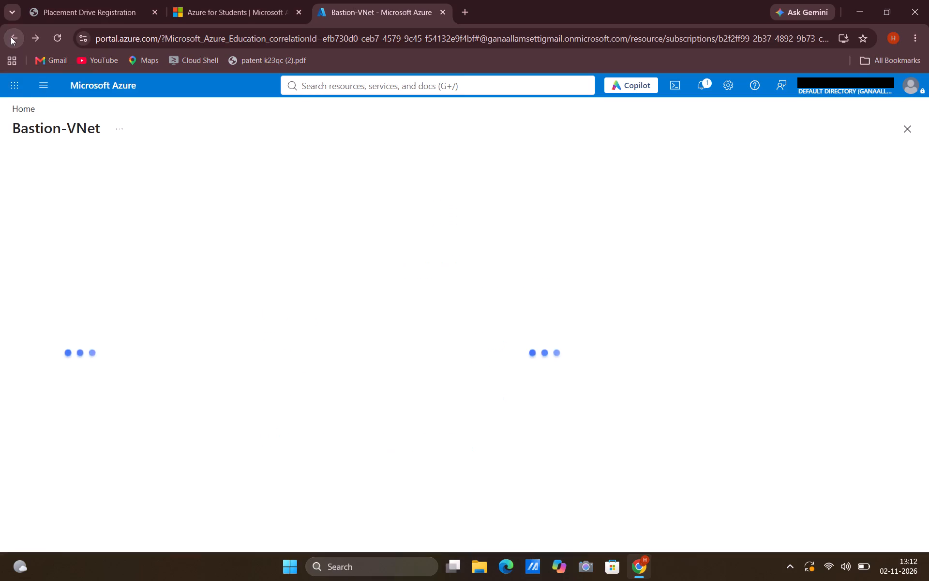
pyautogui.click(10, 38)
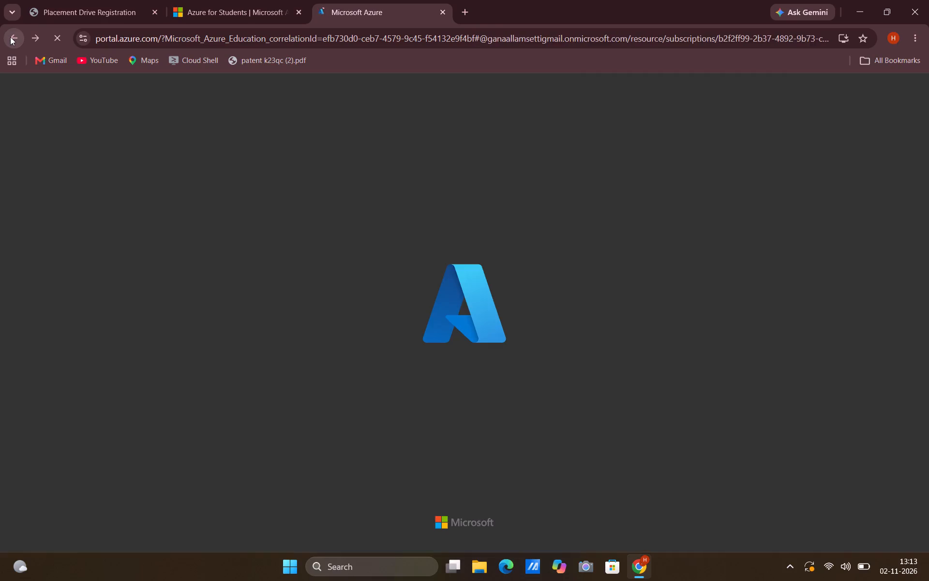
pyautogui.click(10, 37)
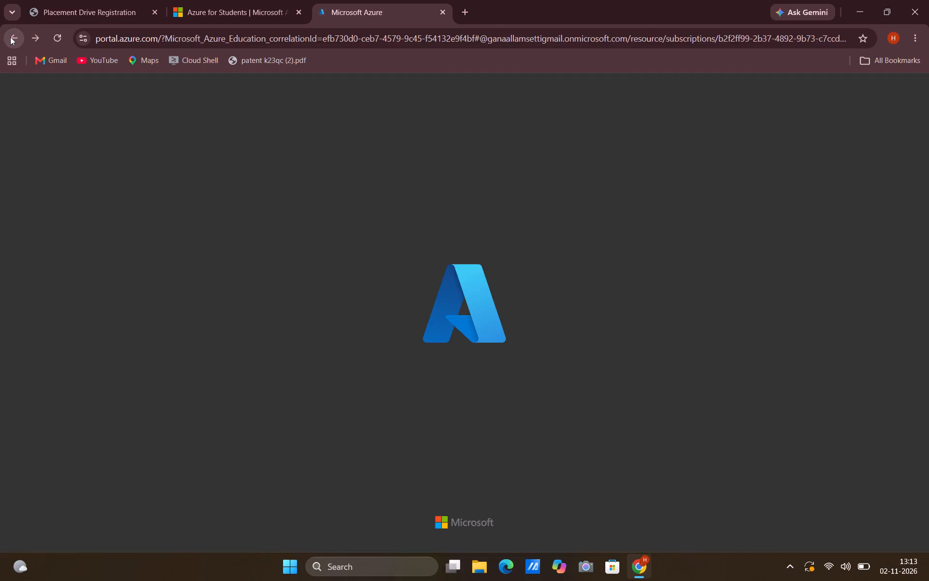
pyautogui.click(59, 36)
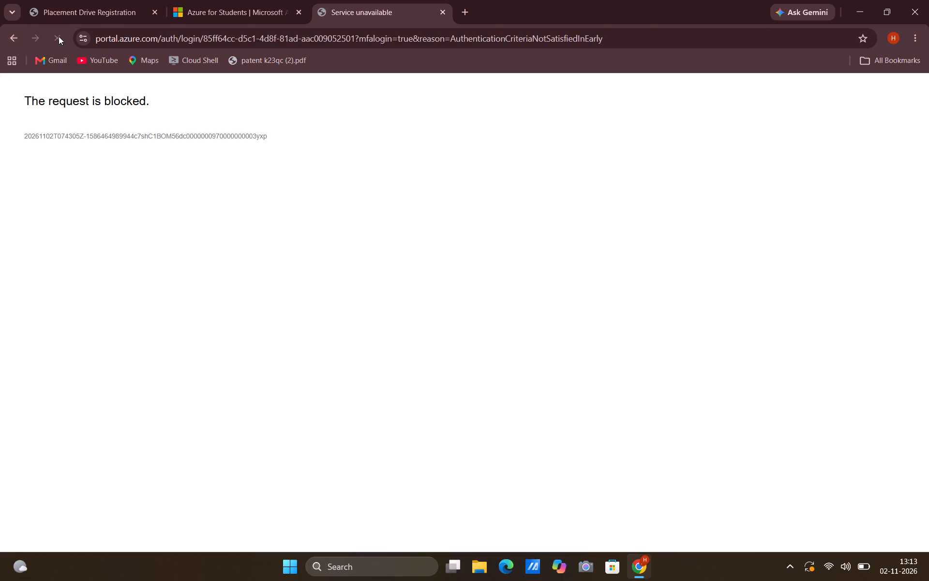
# Check the computer's Wi-Fi connection to LPU Wireless and reload the blocked Azure portal page.
pyautogui.click(837, 580)
pyautogui.click(853, 562)
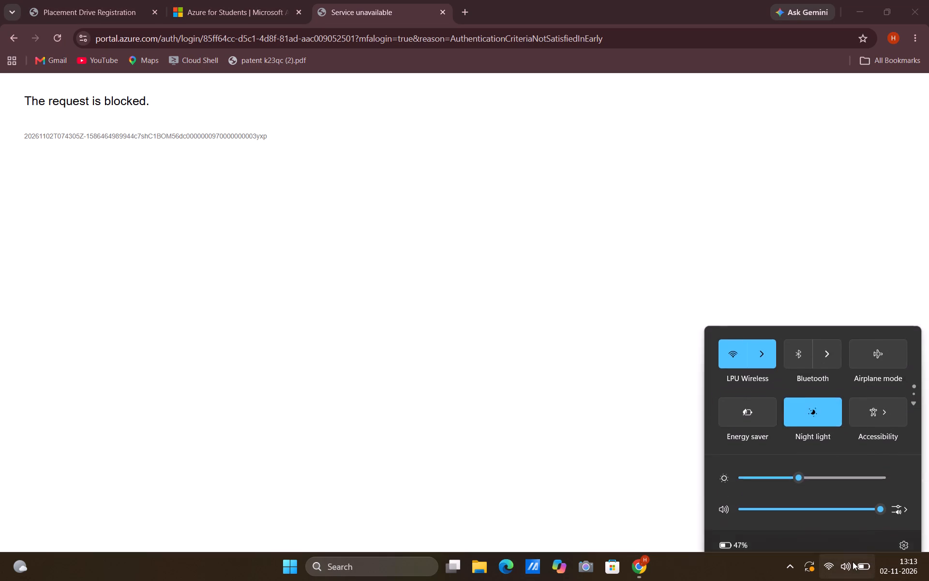
pyautogui.click(768, 344)
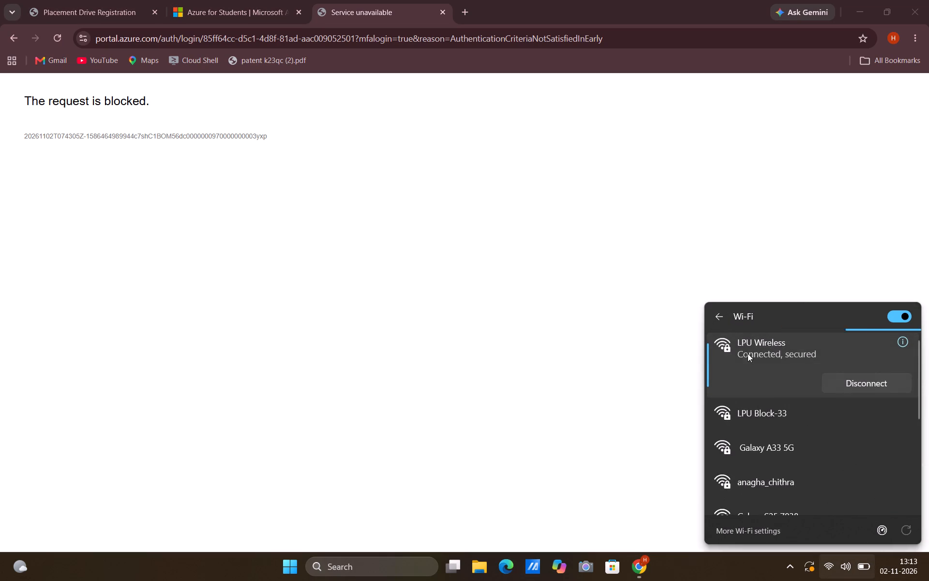
pyautogui.click(263, 424)
pyautogui.click(57, 45)
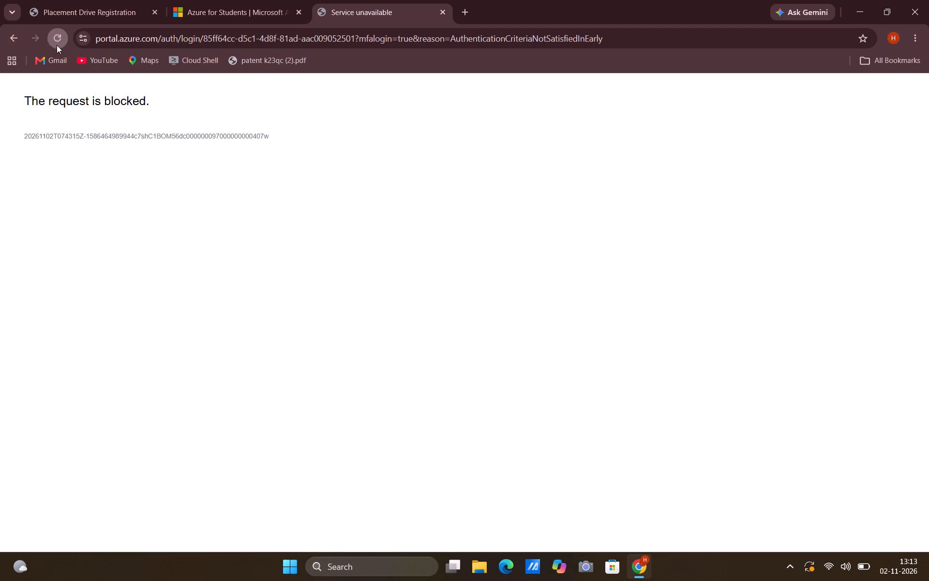
# Close the blocked portal tab and start looking up Azure in a new tab with "az".
pyautogui.click(443, 16)
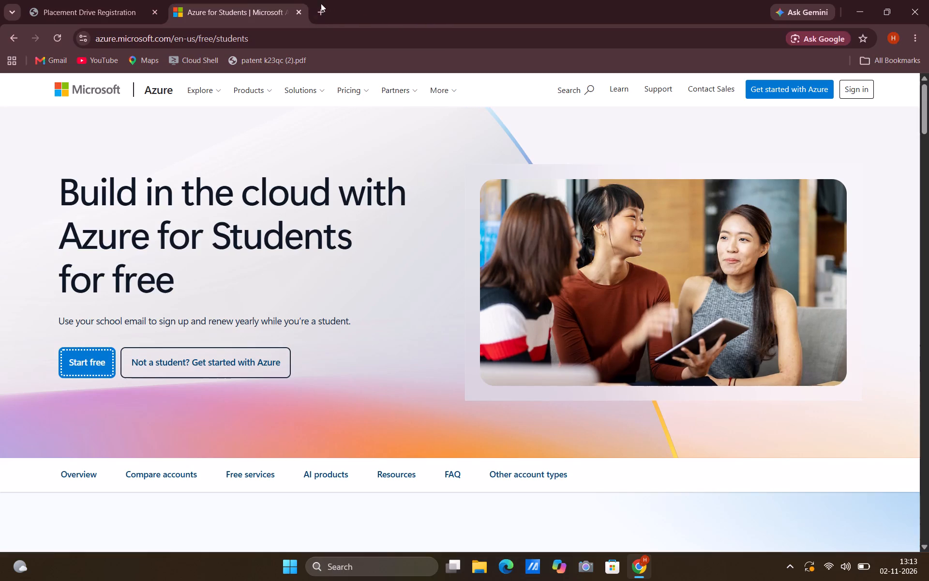
pyautogui.click(315, 8)
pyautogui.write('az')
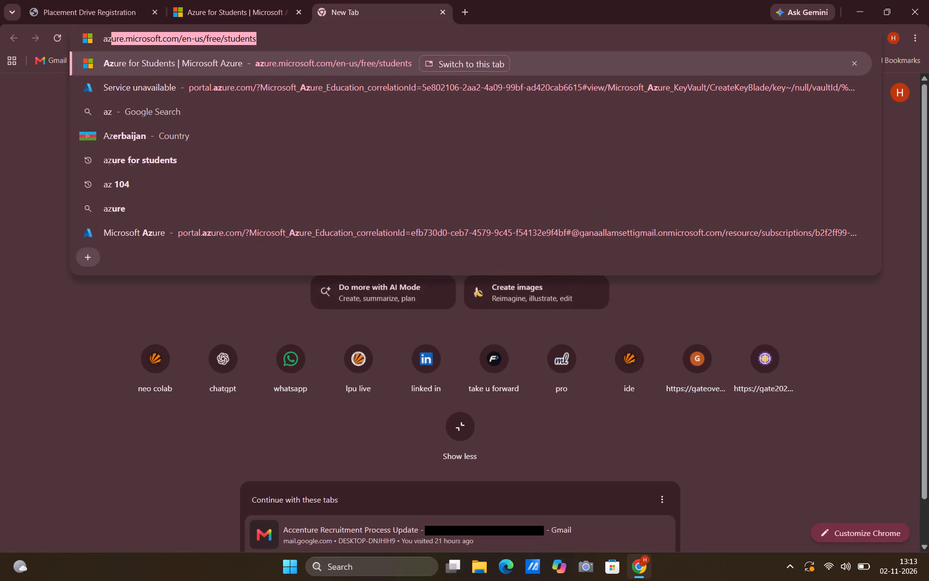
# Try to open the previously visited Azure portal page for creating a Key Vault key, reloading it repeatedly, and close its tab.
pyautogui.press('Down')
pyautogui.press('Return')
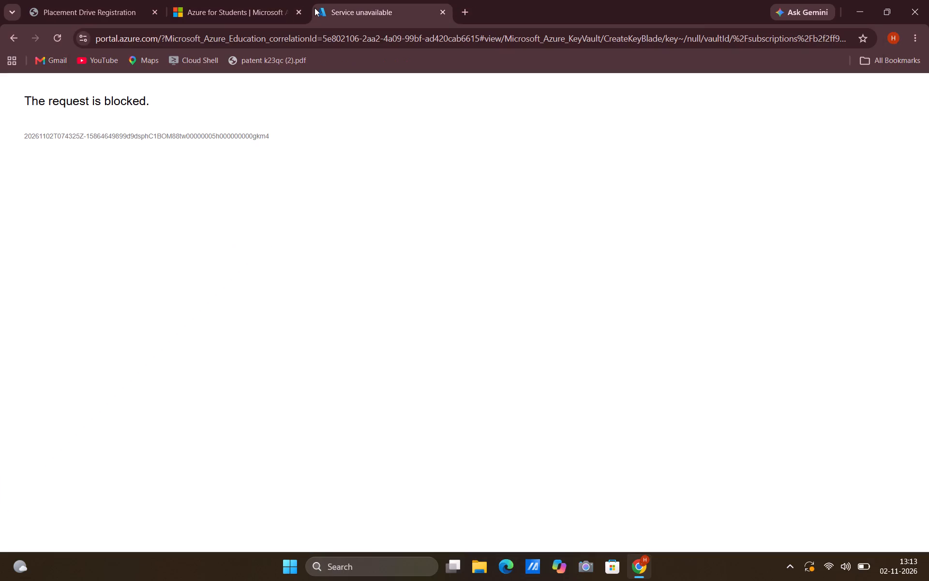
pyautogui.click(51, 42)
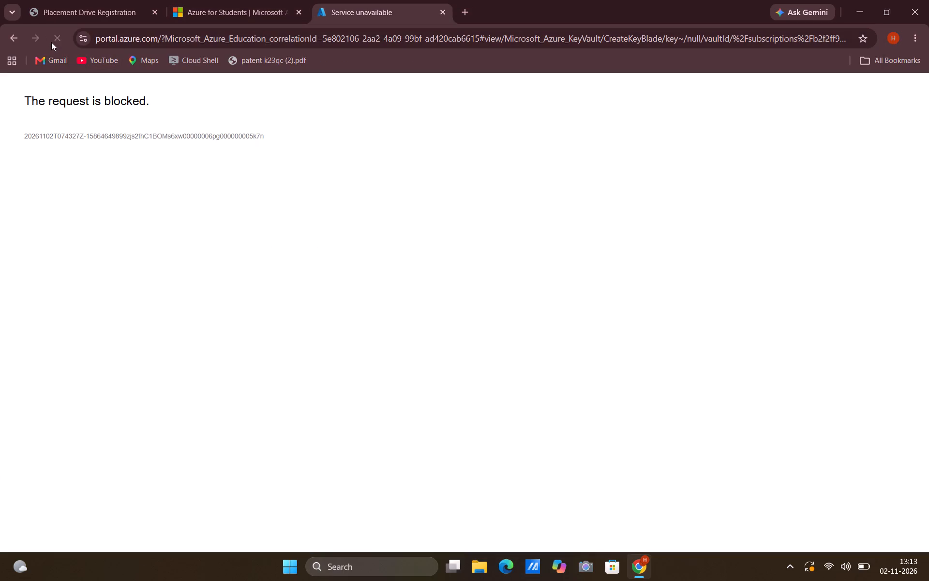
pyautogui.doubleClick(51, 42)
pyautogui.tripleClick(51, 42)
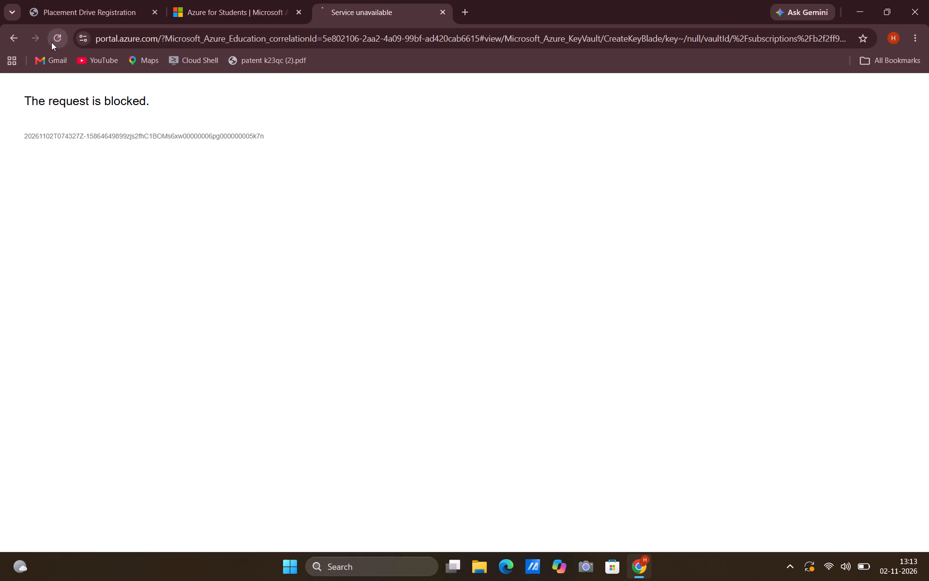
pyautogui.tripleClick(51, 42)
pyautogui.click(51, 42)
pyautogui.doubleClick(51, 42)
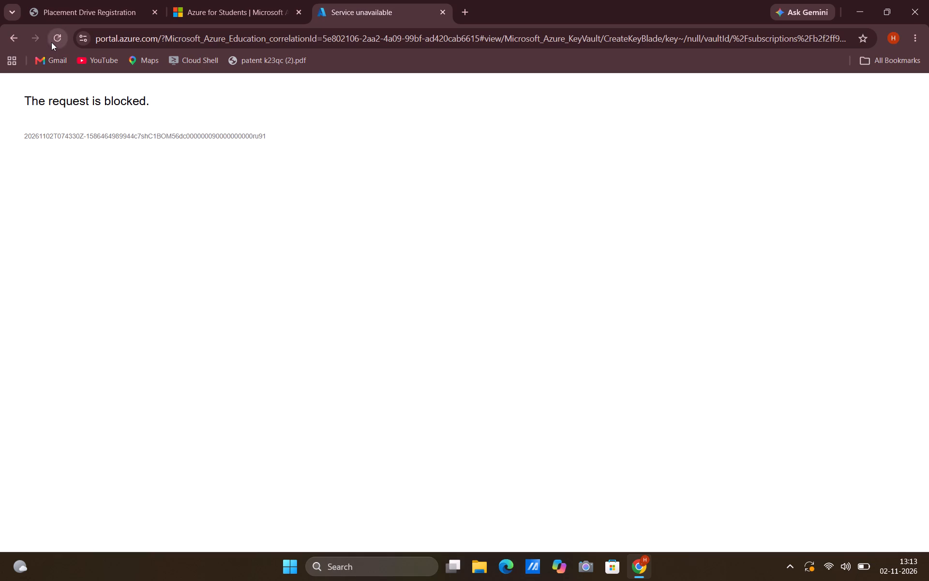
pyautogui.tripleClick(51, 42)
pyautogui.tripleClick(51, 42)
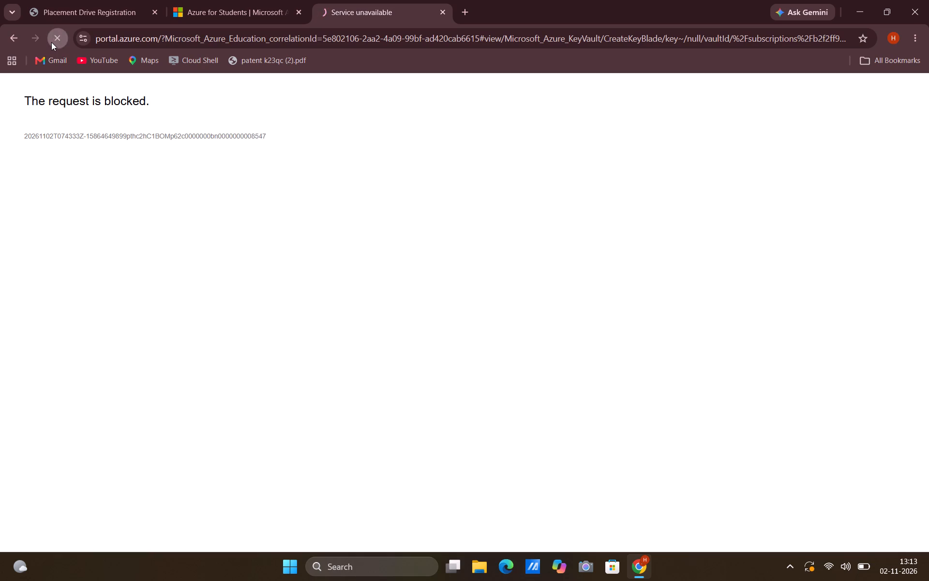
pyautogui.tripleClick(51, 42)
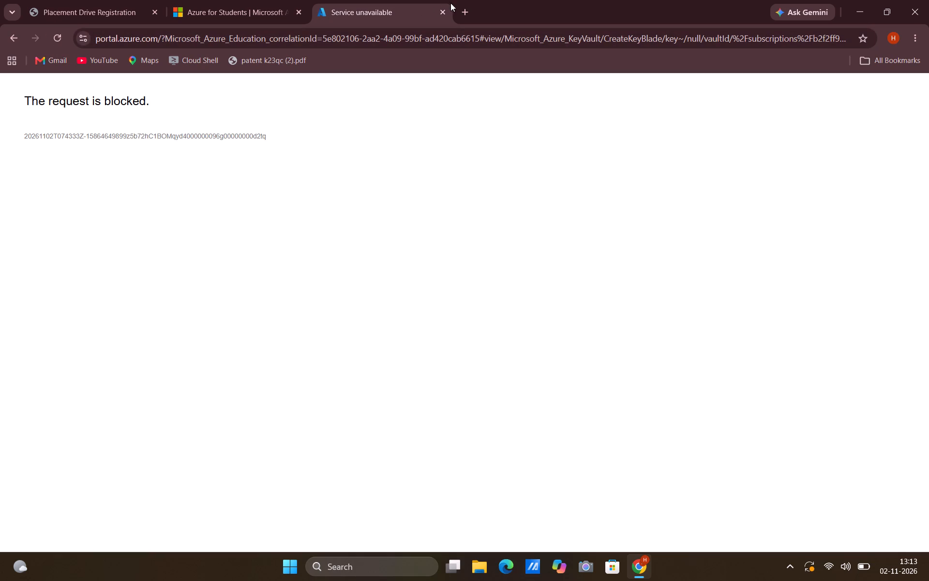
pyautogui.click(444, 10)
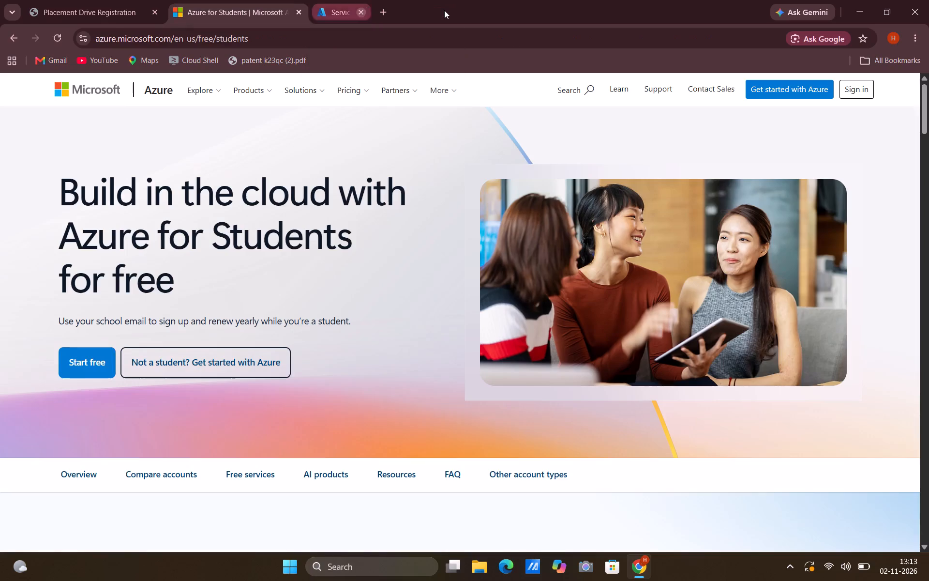
# Open the university's UMS login page in a new tab and dismiss the saved login suggestions.
pyautogui.click(320, 6)
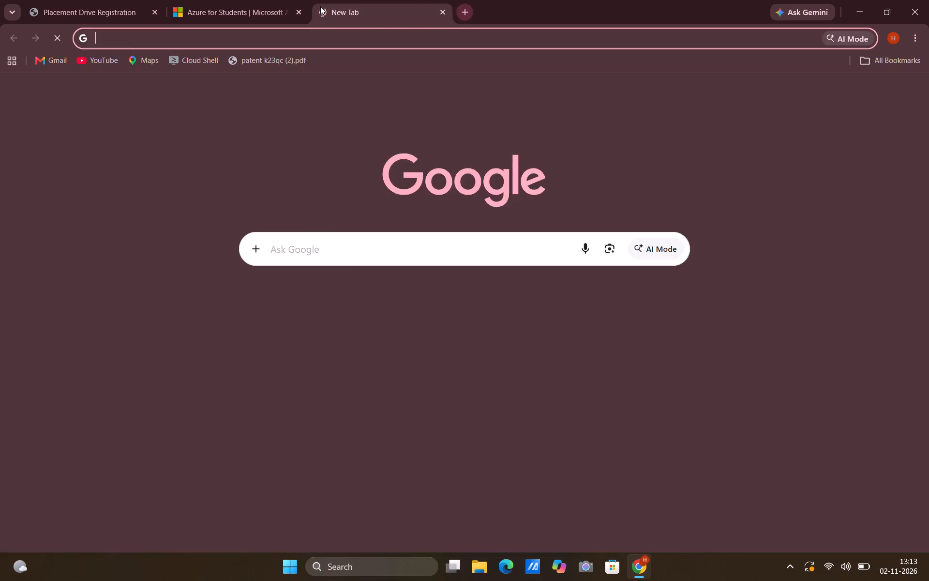
pyautogui.write('ums')
pyautogui.press('Return')
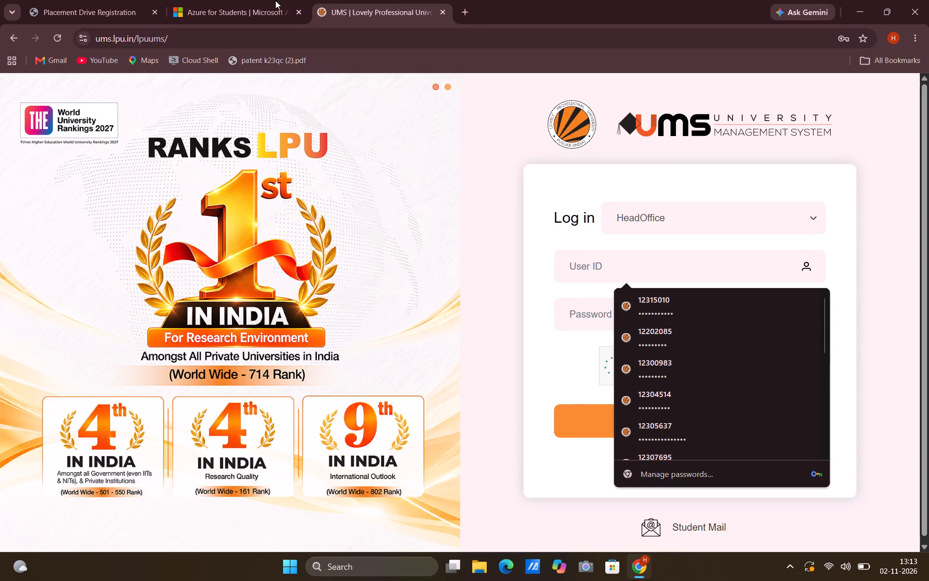
pyautogui.click(257, 0)
pyautogui.click(338, 8)
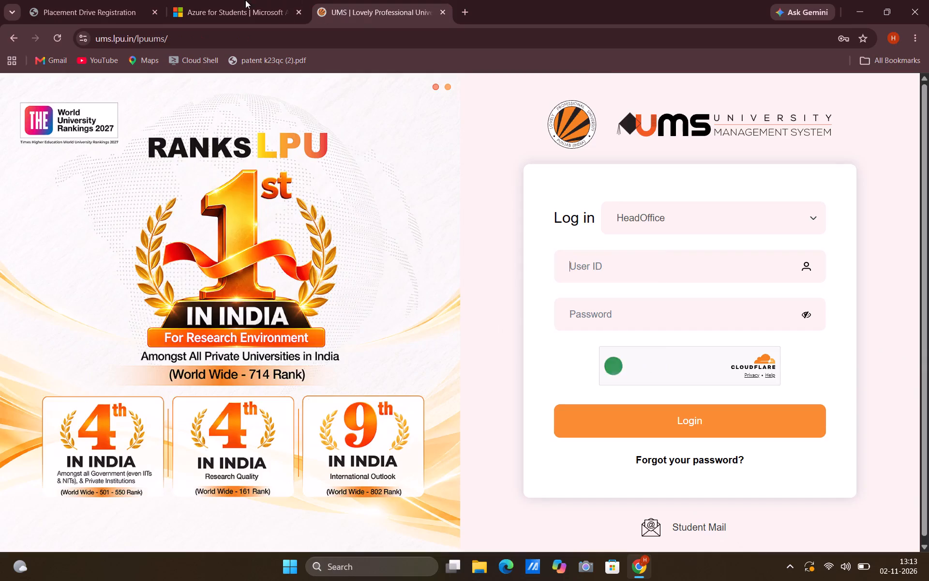
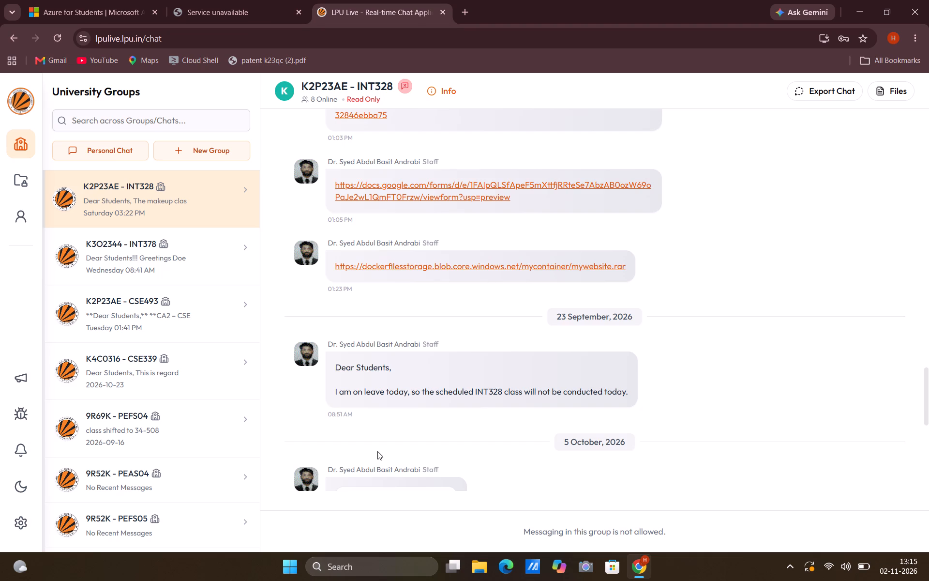
# Try to open the mywebsite.rar link shared in the K2P23AE - INT328 group chat, reload it, and close its tab.
pyautogui.scroll(1, 377, 451)
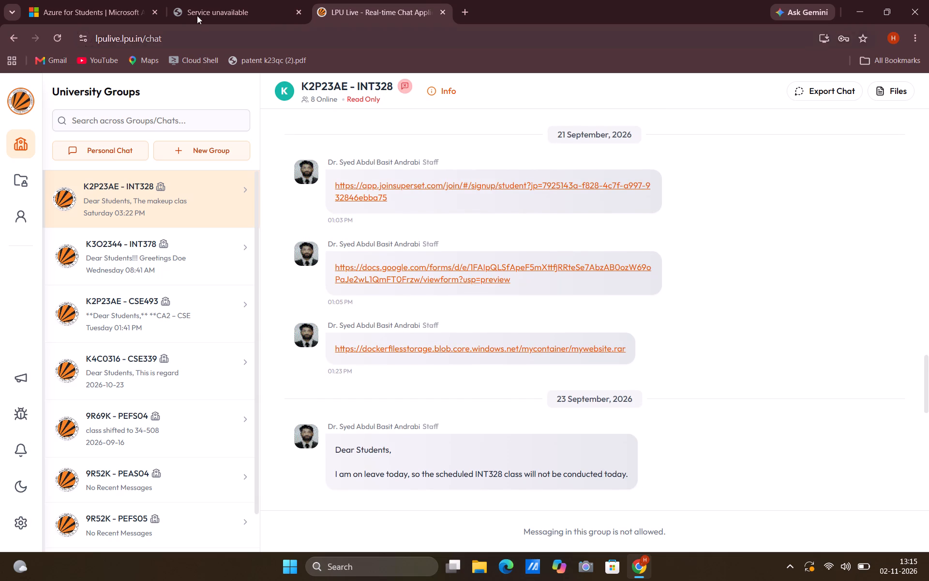
pyautogui.click(199, 11)
pyautogui.click(371, 12)
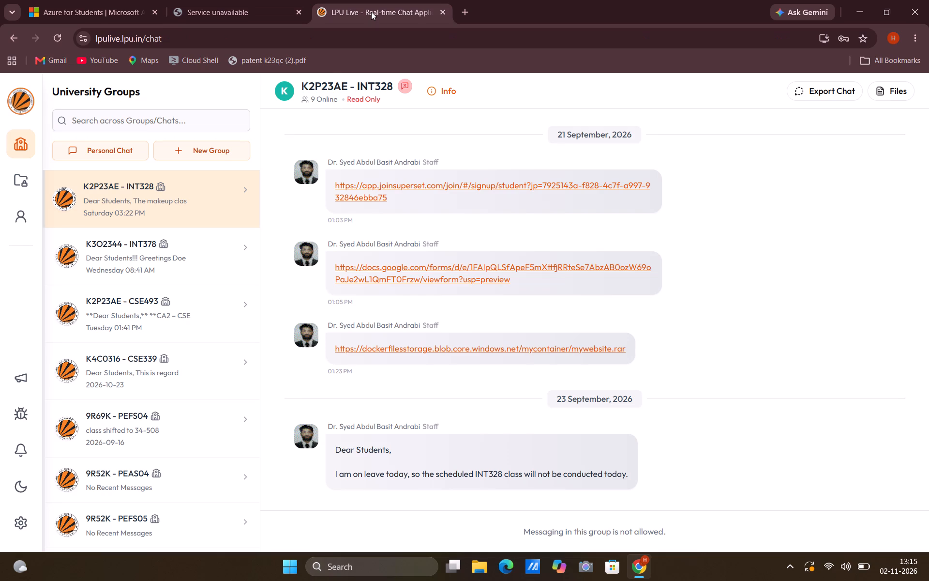
pyautogui.click(415, 347)
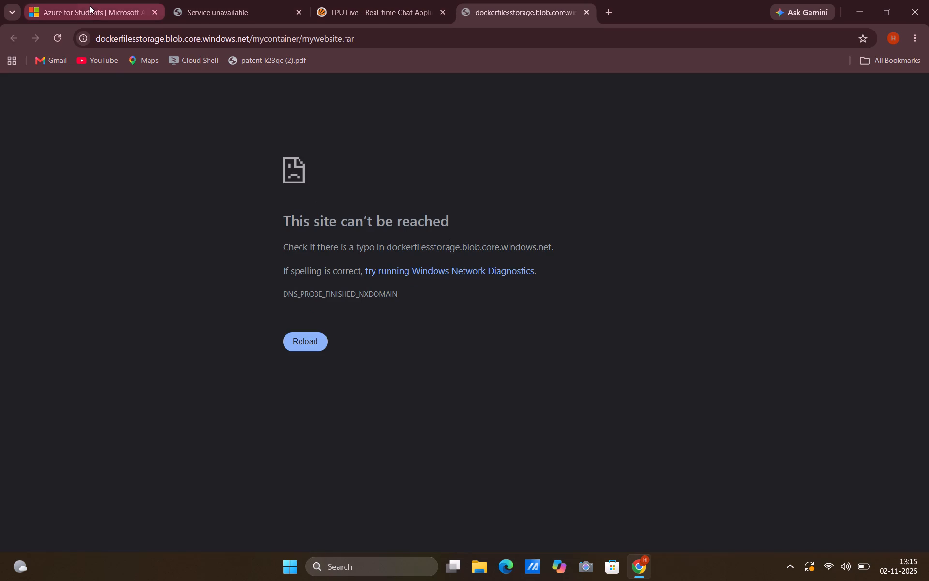
pyautogui.click(58, 38)
pyautogui.click(58, 38)
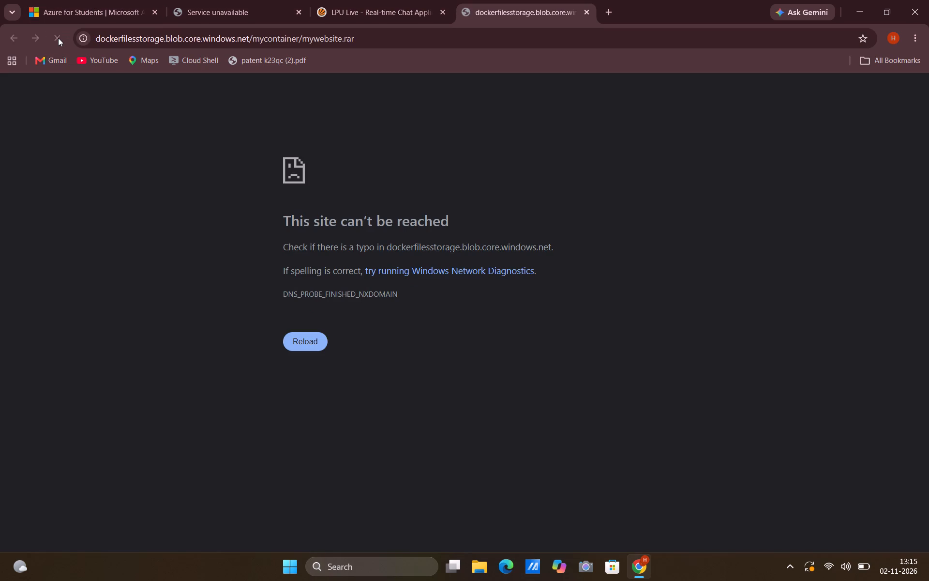
pyautogui.click(585, 15)
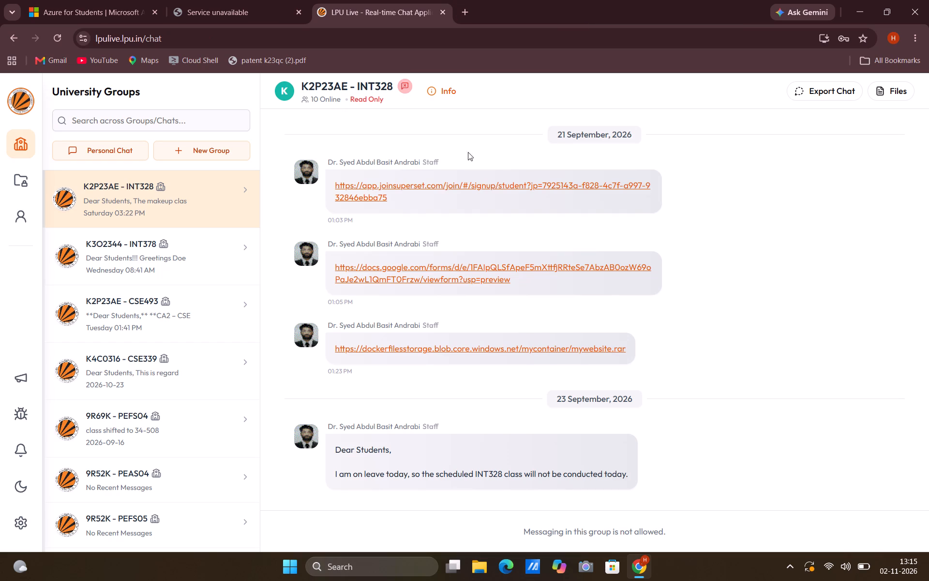
# View the Google Forms link posted in the INT328 chat on 21 September, and close its tab.
pyautogui.click(383, 264)
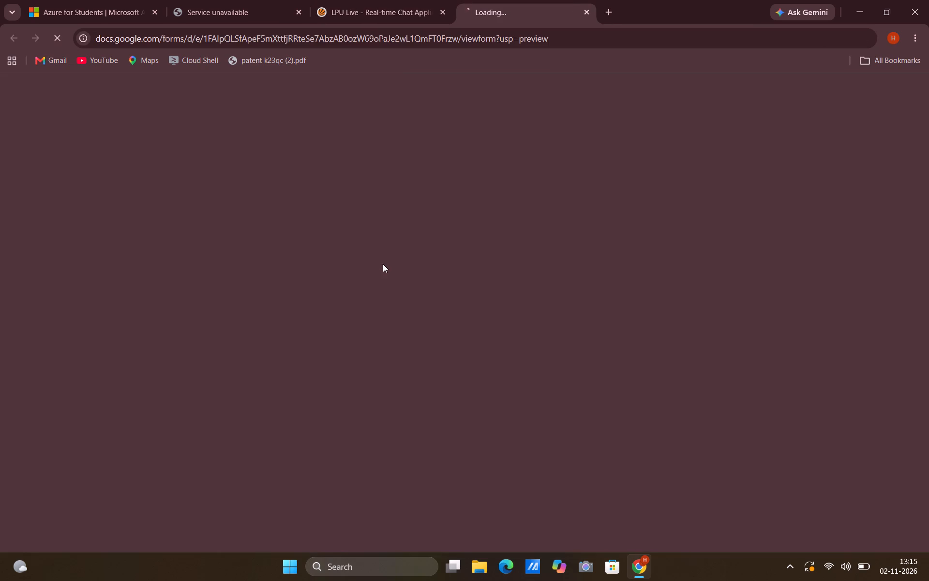
pyautogui.click(387, 0)
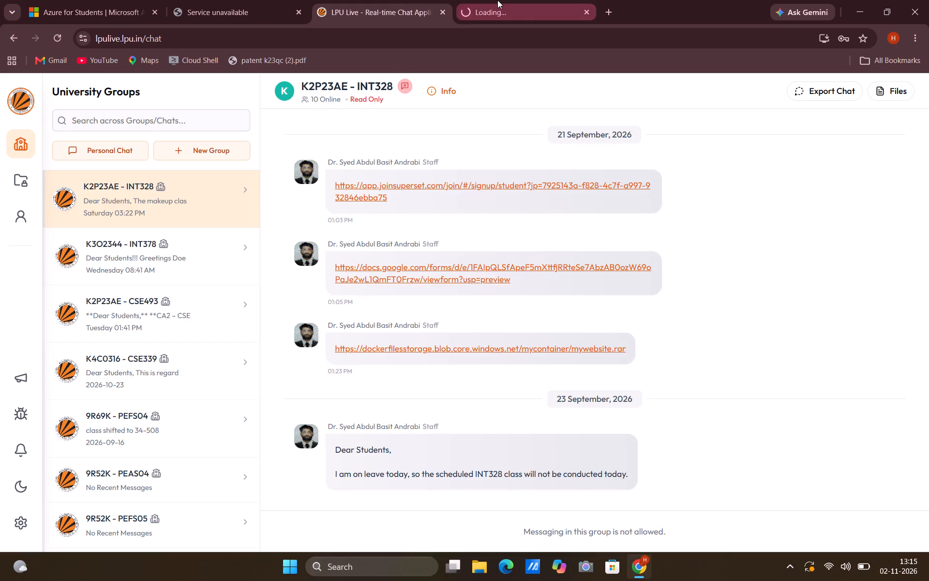
pyautogui.click(497, 0)
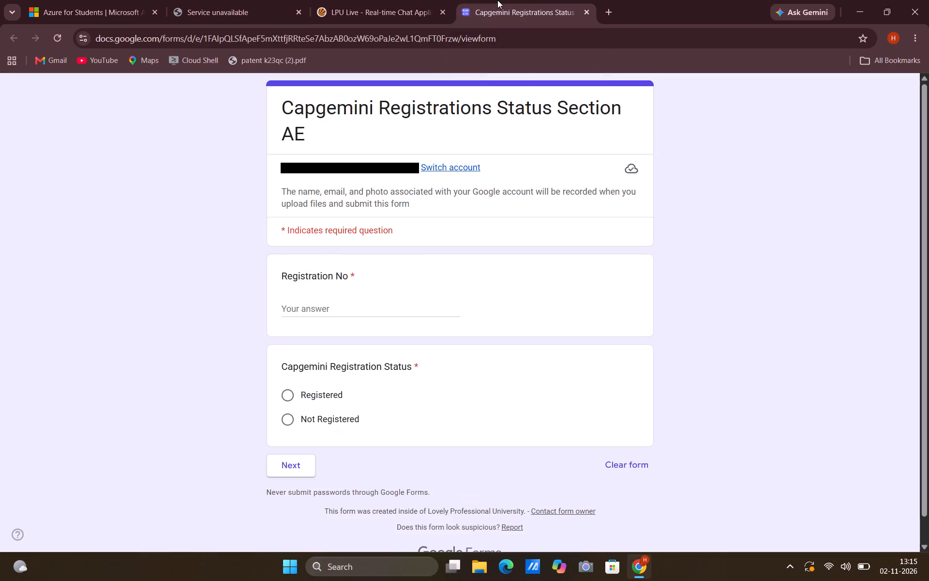
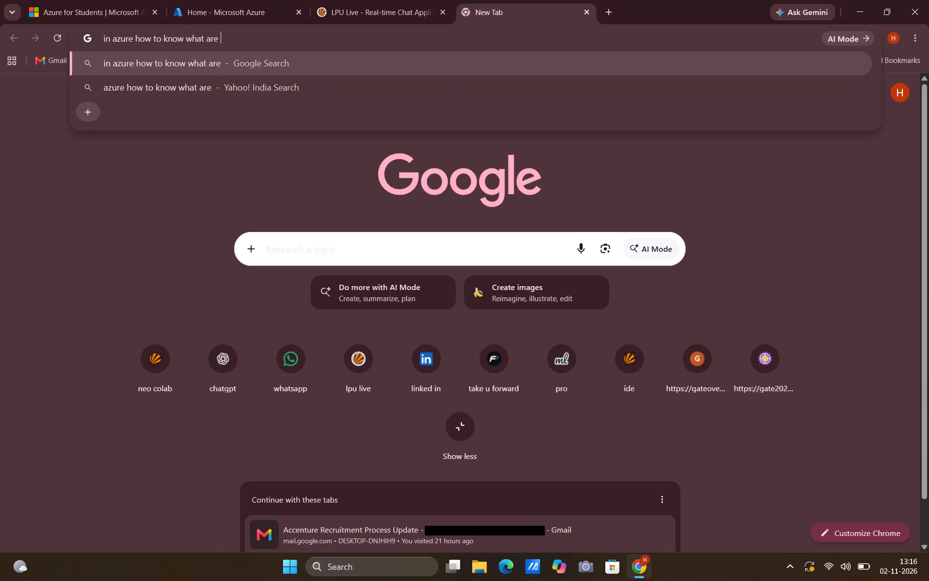
# Search Google for "in azure how to know what are currently using on the usage".
pyautogui.write('curre')
pyautogui.write('ntly')
pyautogui.press('space')
pyautogui.write('using')
pyautogui.press('space')
pyautogui.write('on the')
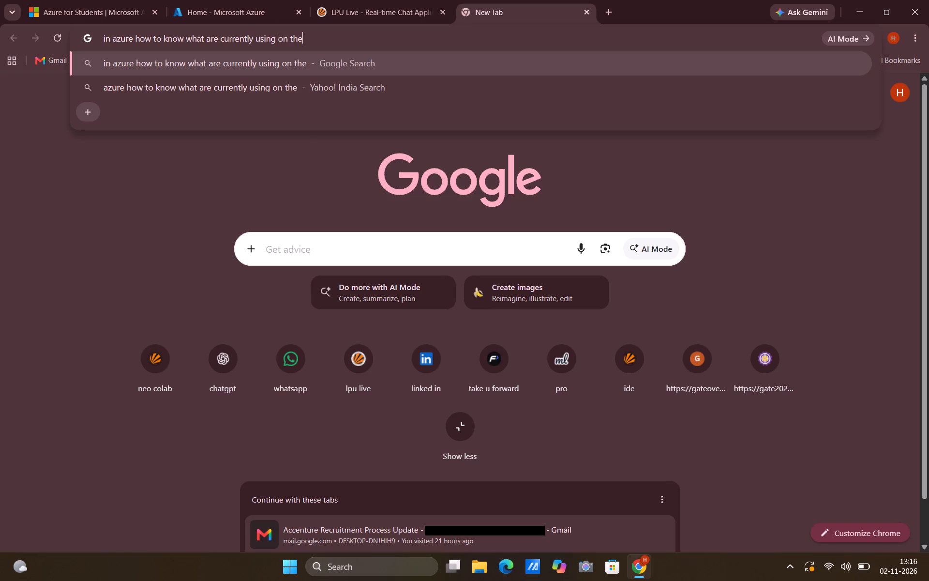
pyautogui.press('space')
pyautogui.write('usage')
pyautogui.press('Return')
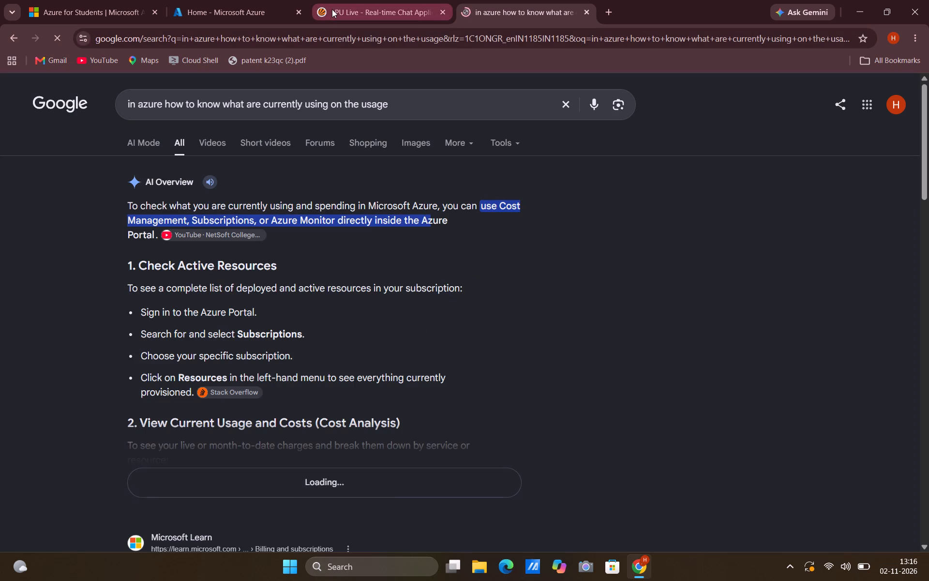
# Read the AI Overview's instructions for checking active resources, usage costs and performance metrics in Azure.
pyautogui.scroll(-1, 316, 274)
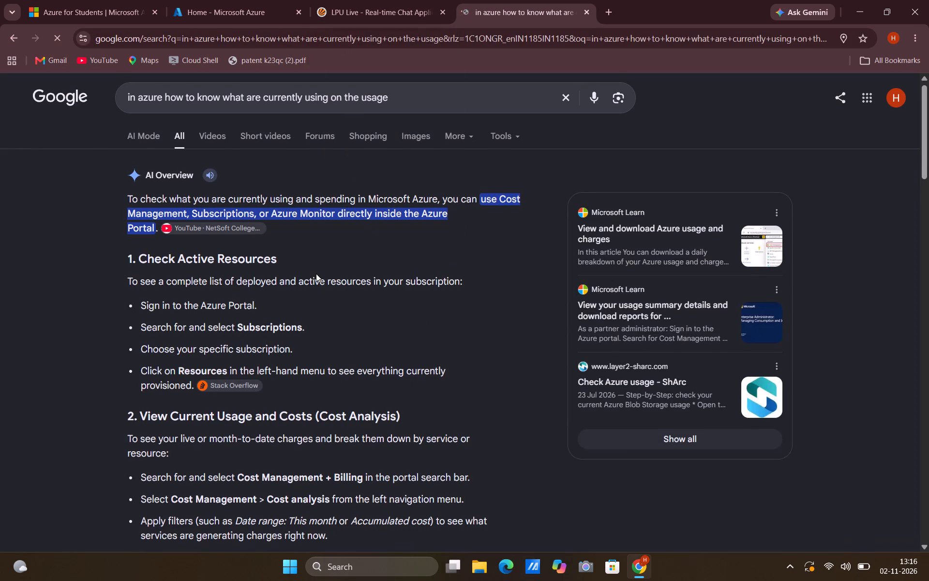
pyautogui.scroll(-1, 316, 274)
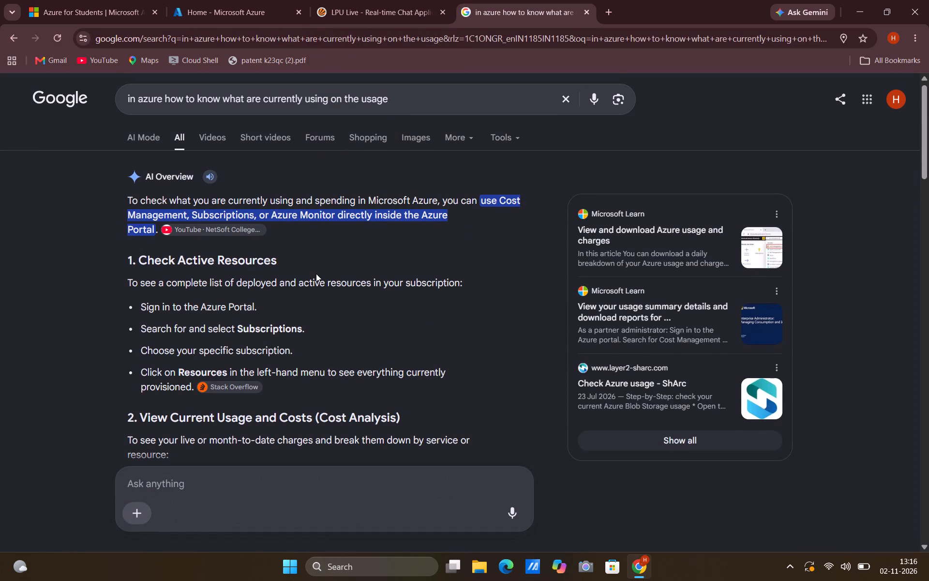
pyautogui.scroll(-3, 316, 274)
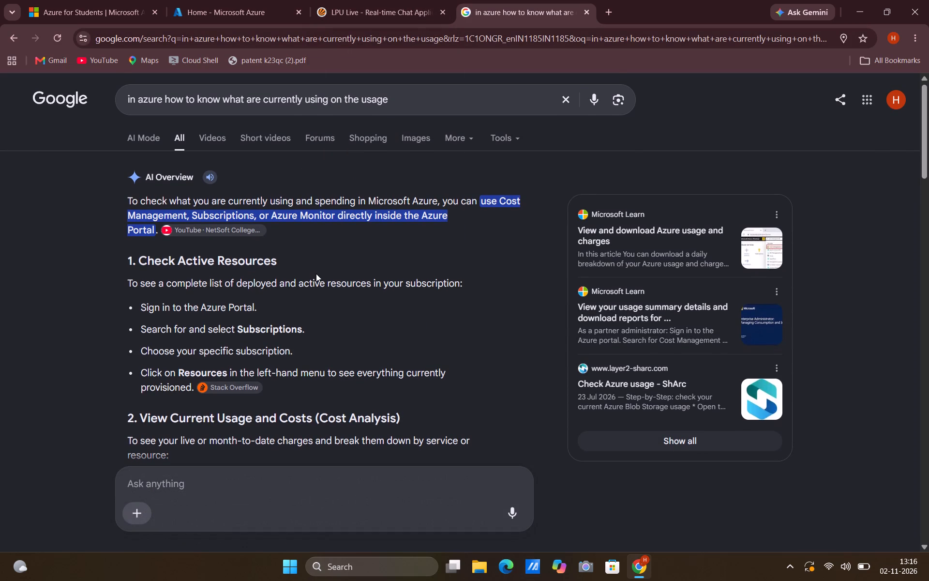
pyautogui.scroll(-1, 316, 274)
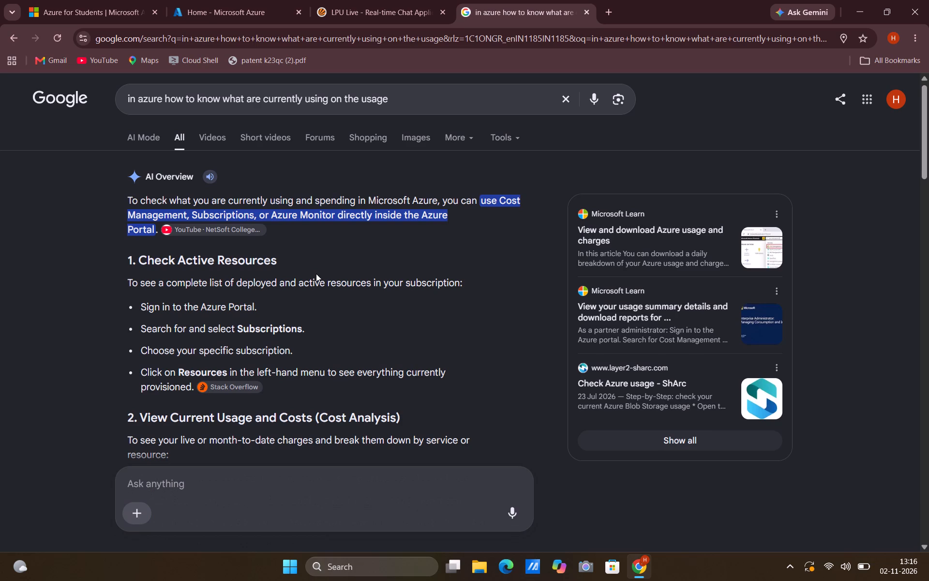
pyautogui.scroll(-2, 316, 274)
pyautogui.hscroll(1, 316, 274)
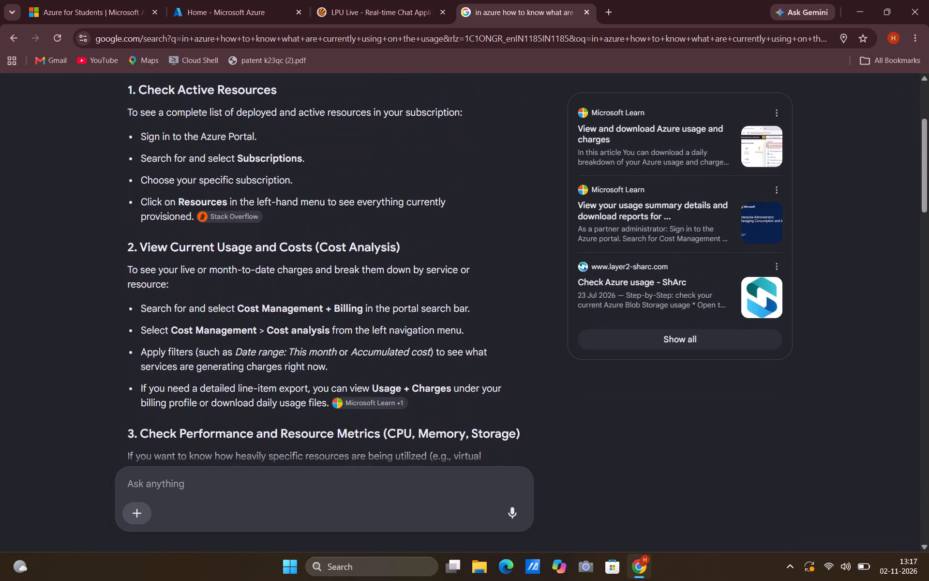
pyautogui.hscroll(2, 316, 274)
pyautogui.scroll(-3, 316, 274)
# Ask the follow-up question "currently which are running" below the AI Overview and read the answer.
pyautogui.click(255, 337)
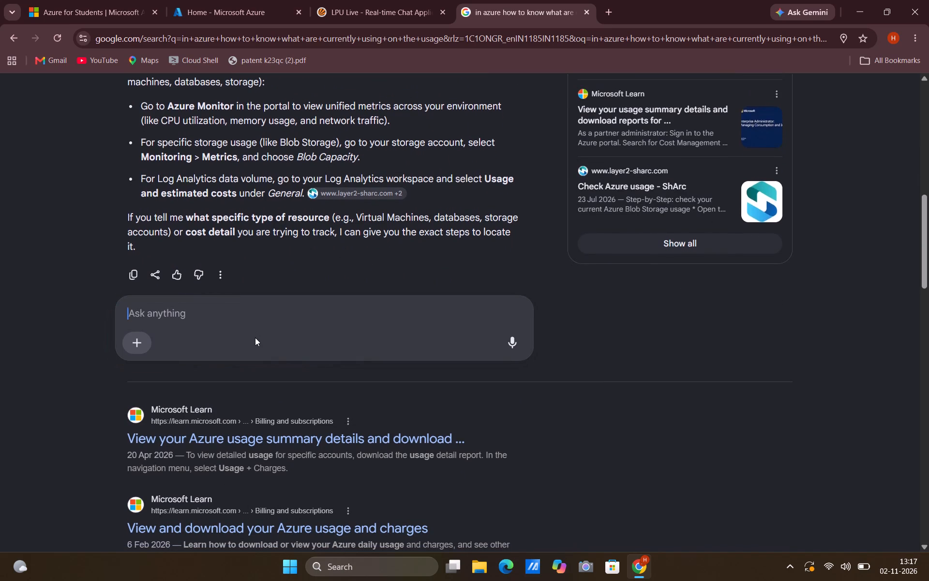
pyautogui.write('currently')
pyautogui.press('space')
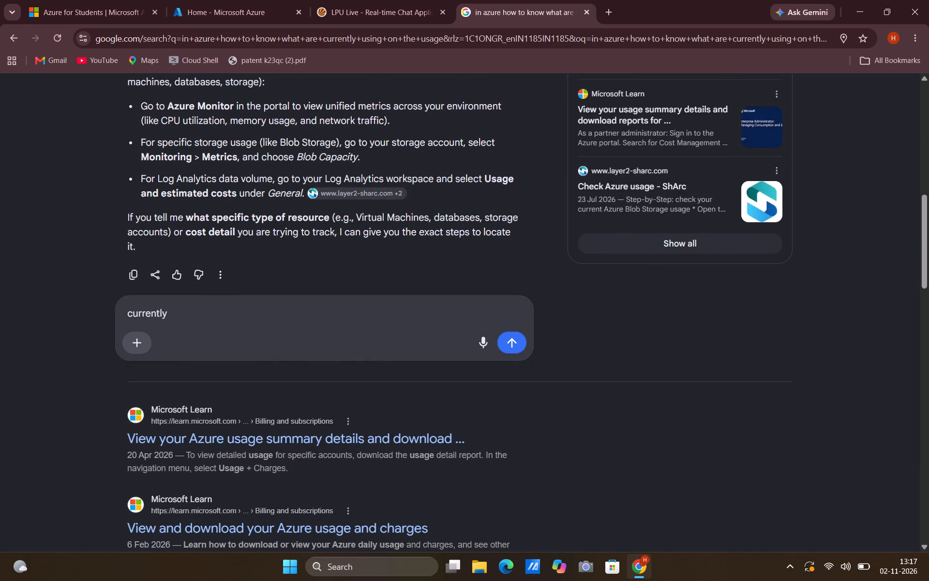
pyautogui.press('w')
pyautogui.write('hich are')
pyautogui.press('space')
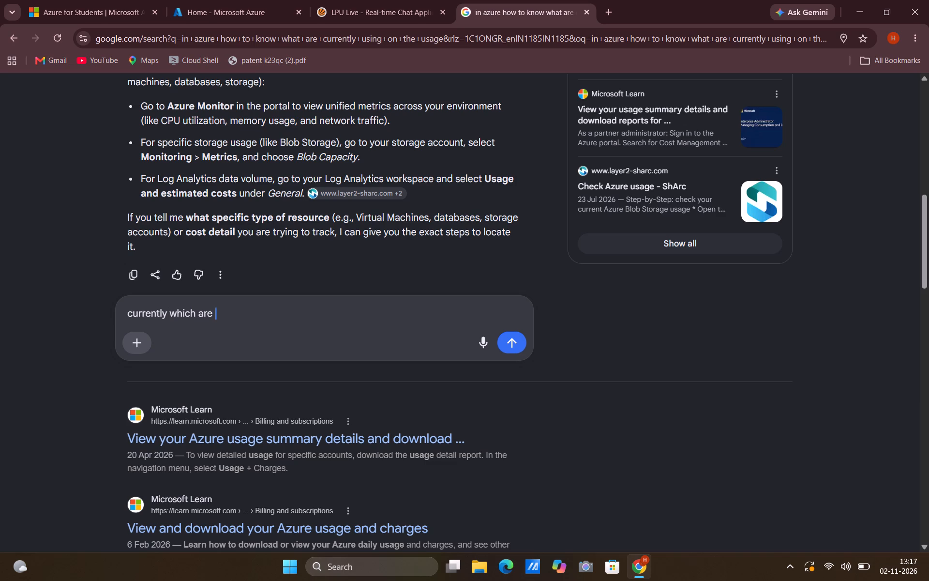
pyautogui.write('running')
pyautogui.press('space')
pyautogui.press('Return')
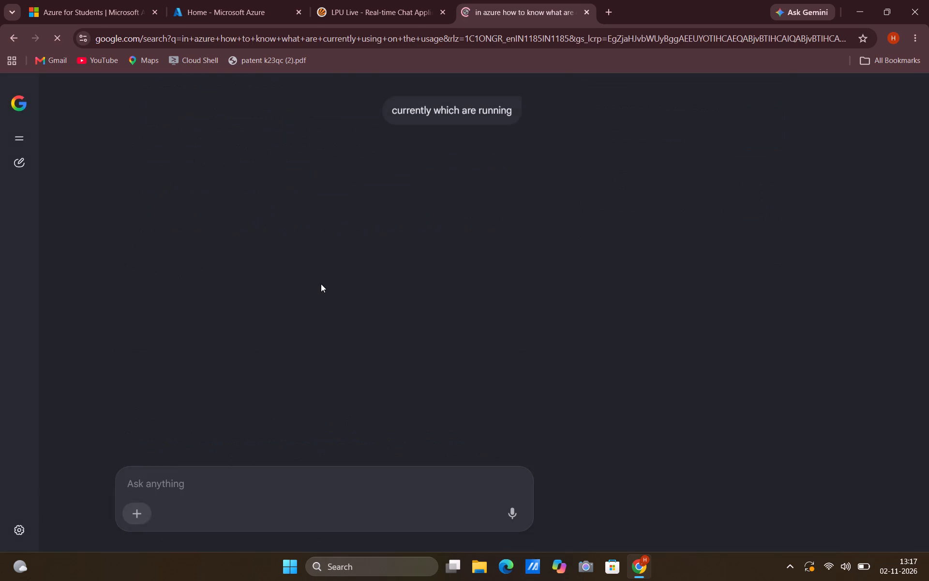
pyautogui.scroll(1, 321, 284)
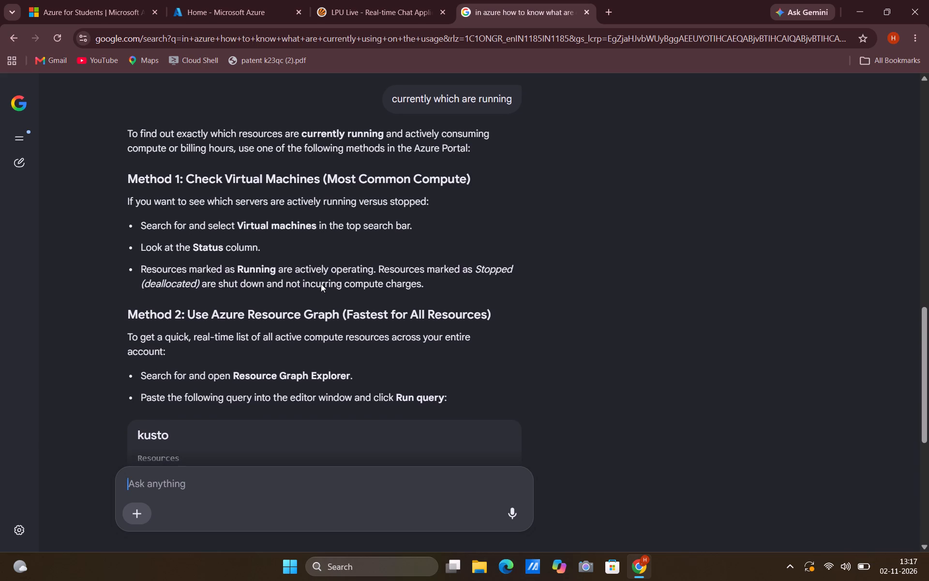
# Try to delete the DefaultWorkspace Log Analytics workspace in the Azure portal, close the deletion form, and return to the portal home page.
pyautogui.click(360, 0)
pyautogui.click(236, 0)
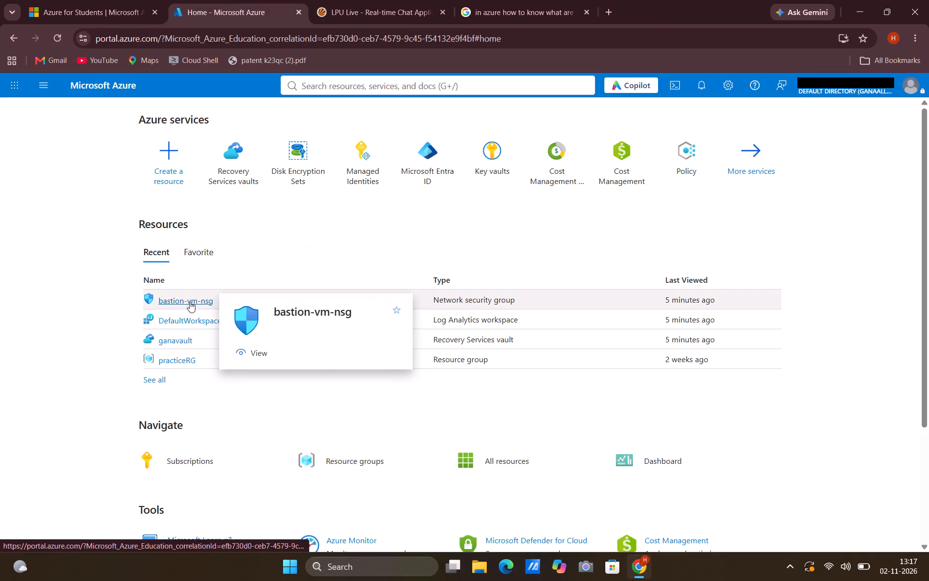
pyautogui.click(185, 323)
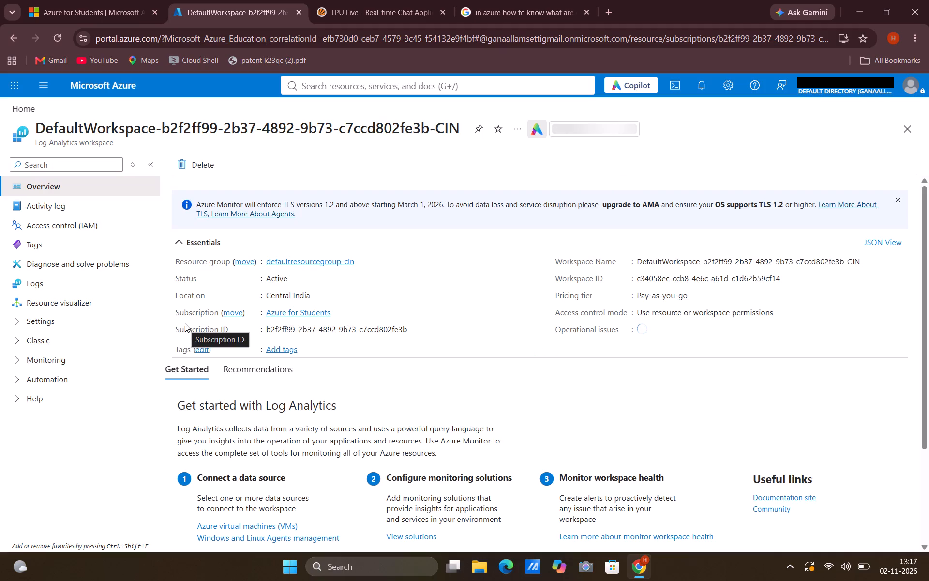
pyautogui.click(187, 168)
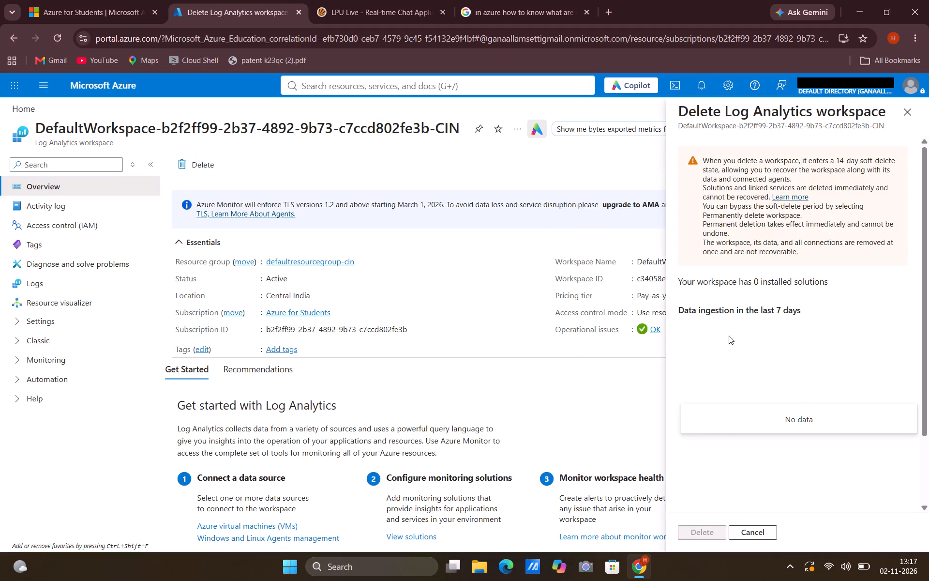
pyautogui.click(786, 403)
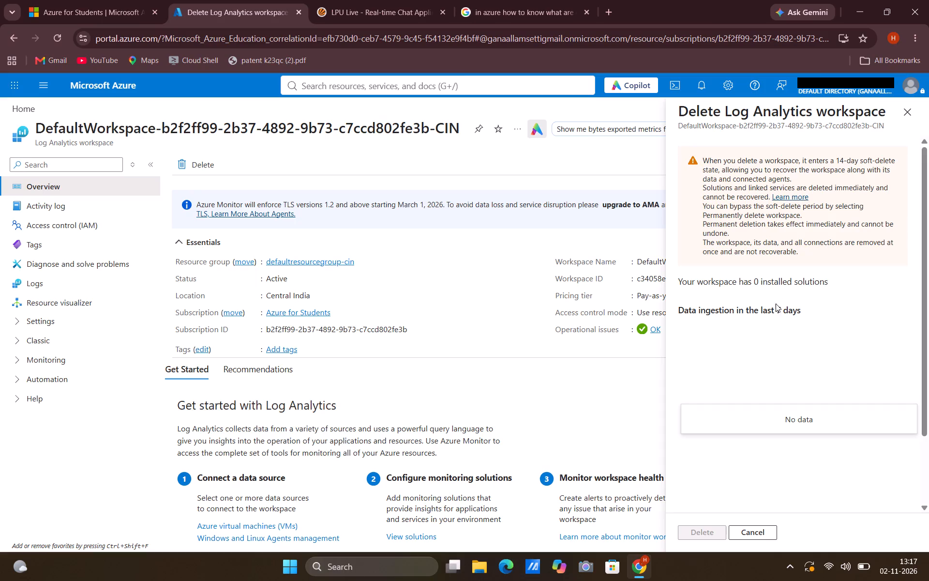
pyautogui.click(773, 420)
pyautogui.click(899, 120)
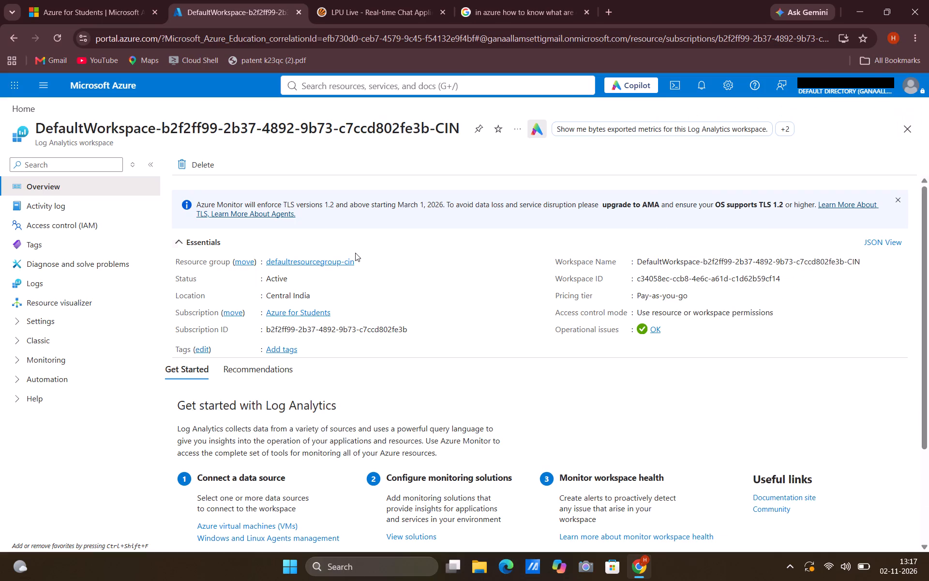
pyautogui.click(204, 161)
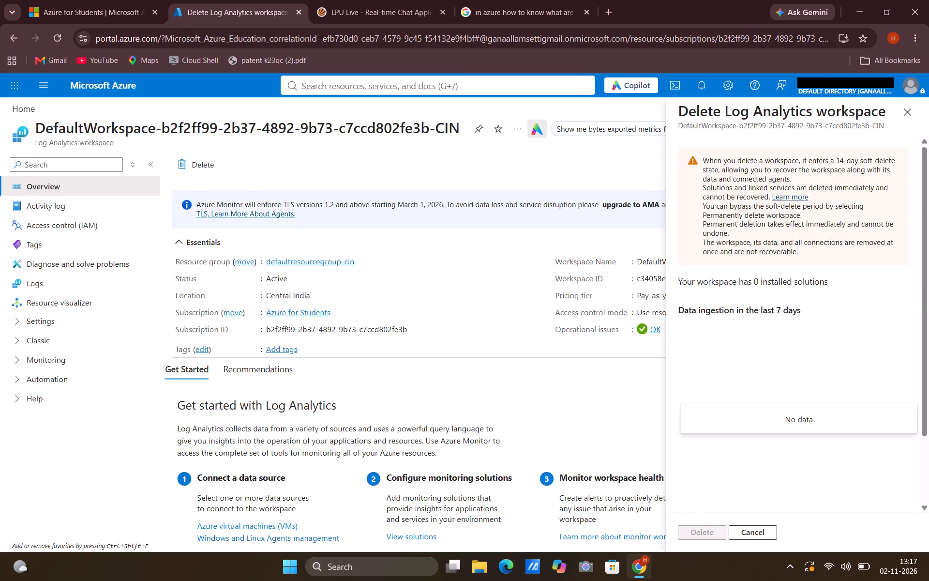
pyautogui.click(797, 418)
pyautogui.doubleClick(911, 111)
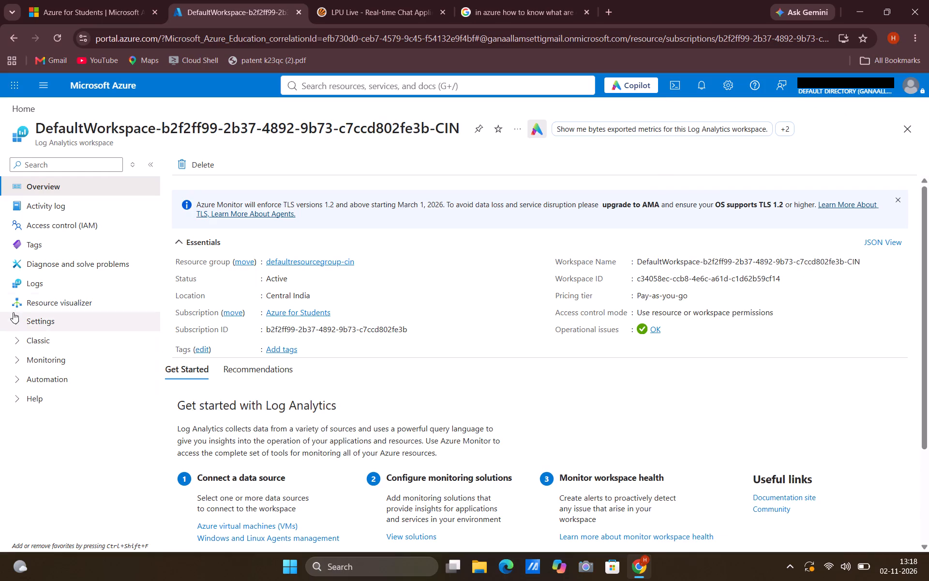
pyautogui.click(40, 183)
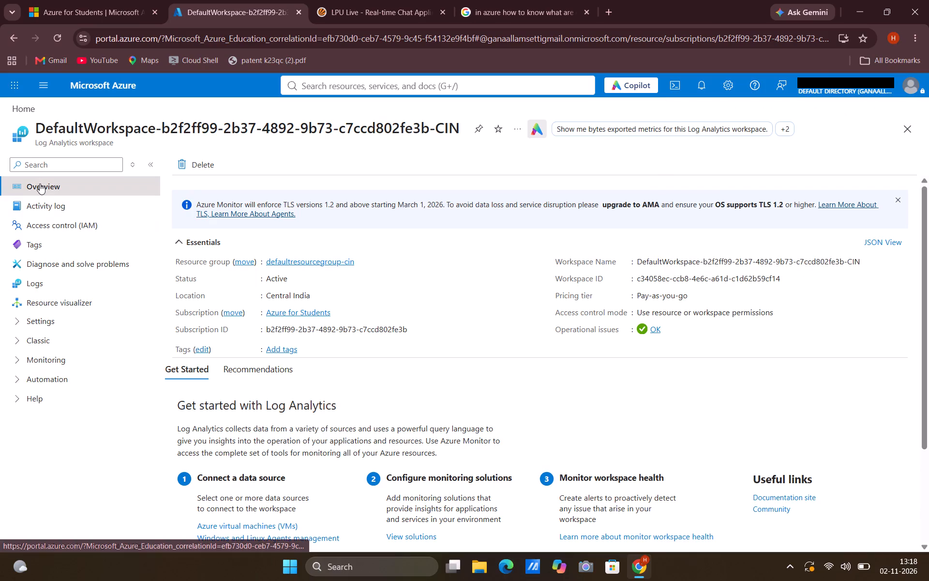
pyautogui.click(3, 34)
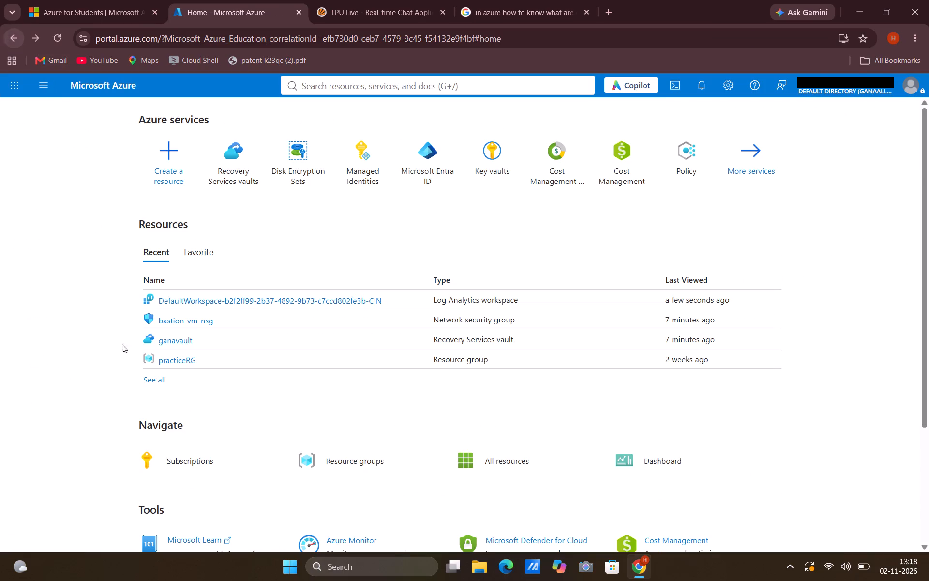
# View the overview of the ganavault Recovery Services vault and return to the portal home page.
pyautogui.click(182, 338)
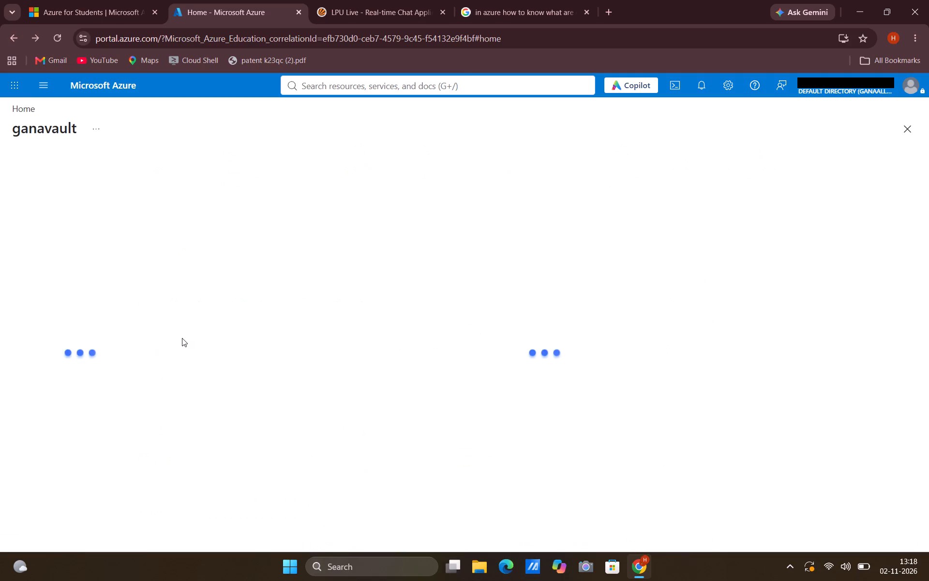
pyautogui.click(44, 83)
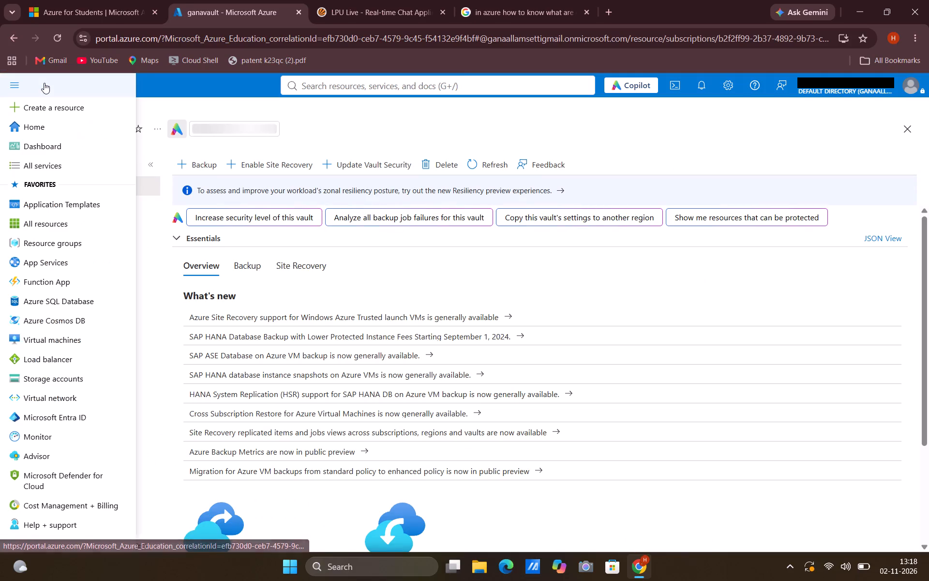
pyautogui.click(16, 87)
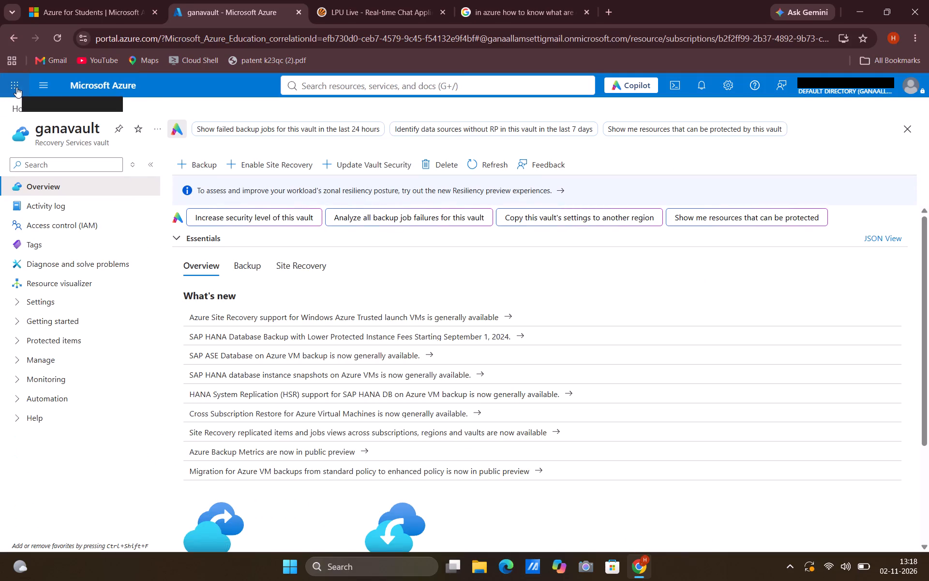
pyautogui.click(75, 189)
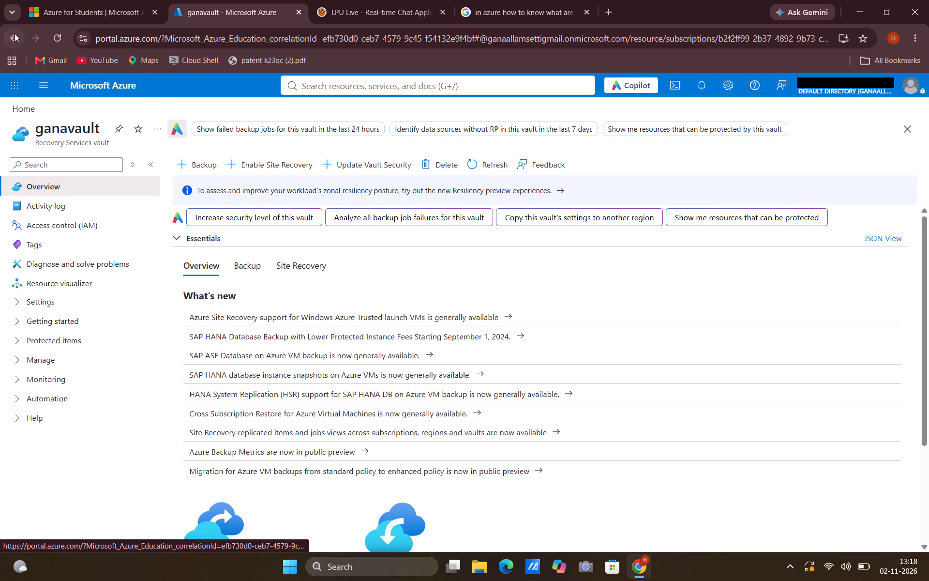
pyautogui.click(15, 33)
# Open the complete list of recent resources, select the DefaultWorkspace entry, and clear the list.
pyautogui.click(160, 383)
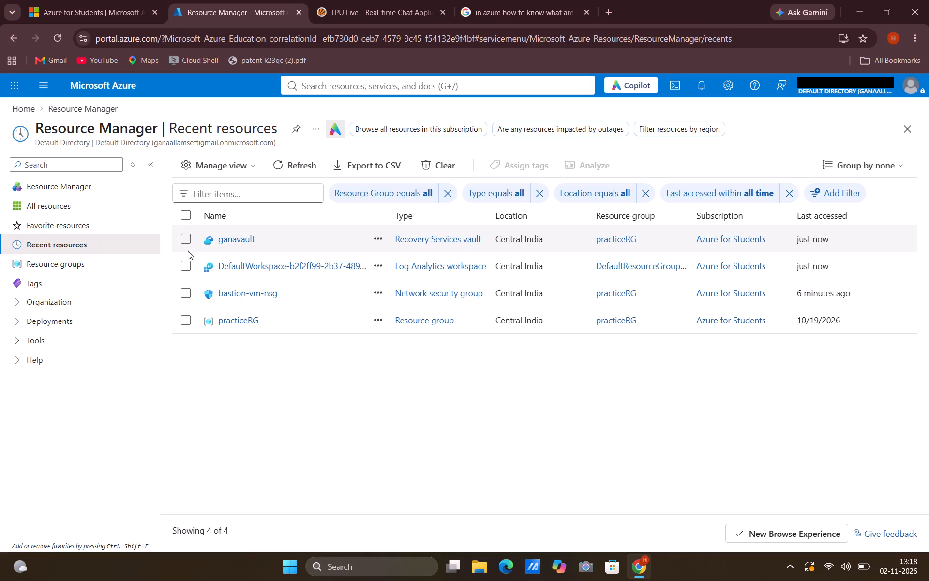
pyautogui.click(185, 266)
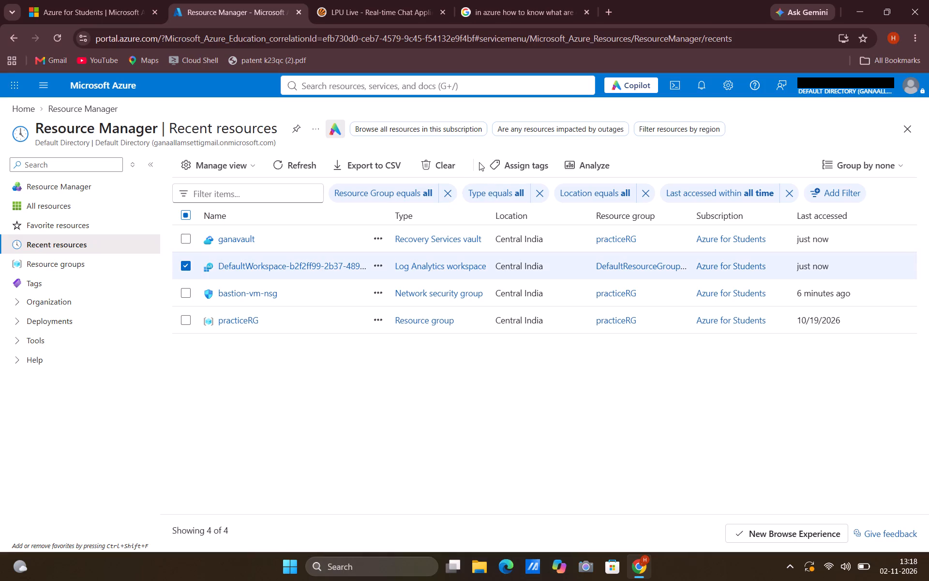
pyautogui.click(455, 164)
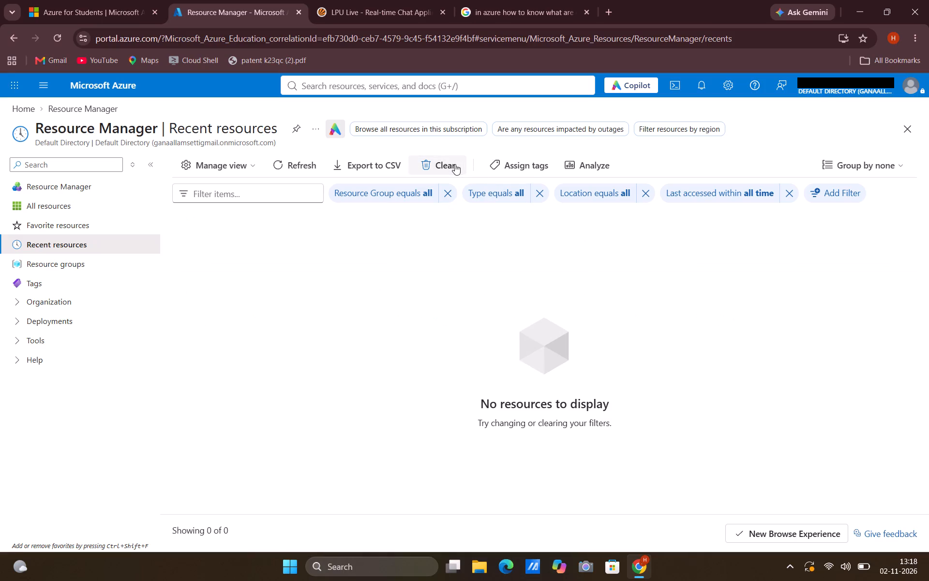
pyautogui.click(104, 245)
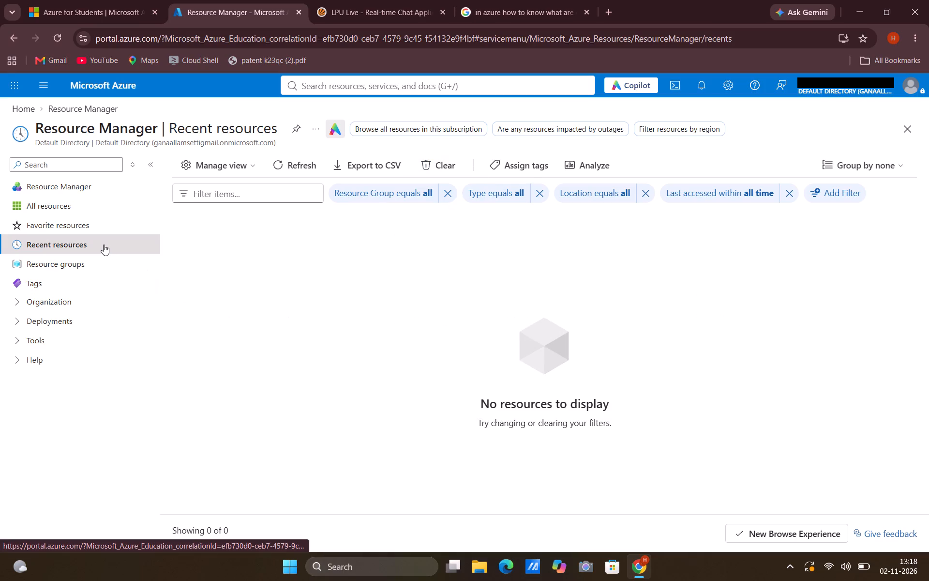
pyautogui.click(104, 245)
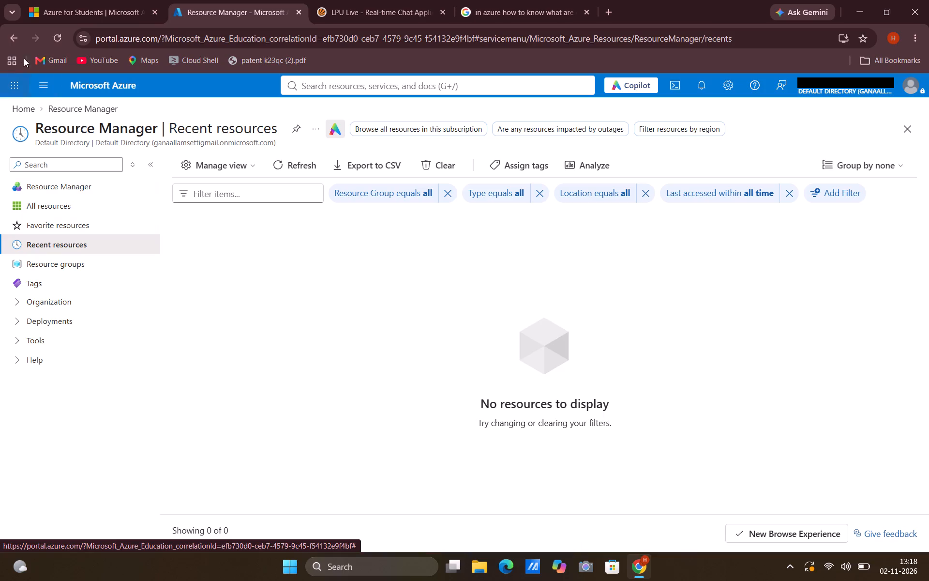
# Return to the portal home page and open the list of all resources.
pyautogui.click(13, 35)
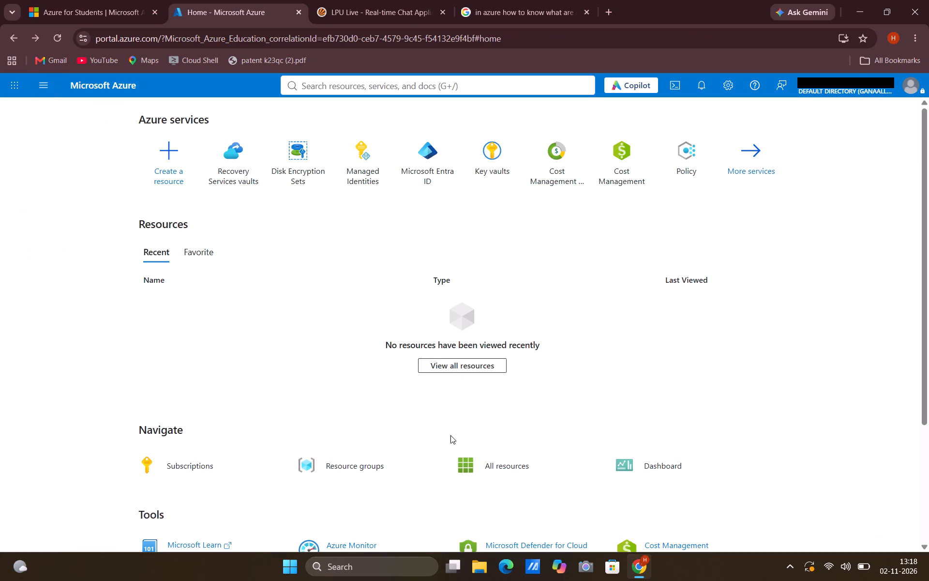
pyautogui.click(468, 376)
pyautogui.click(457, 366)
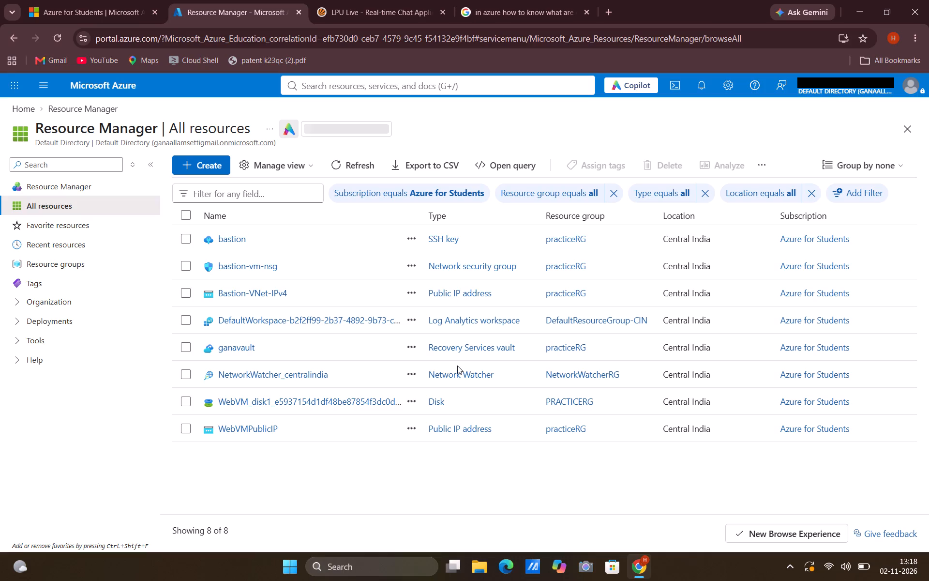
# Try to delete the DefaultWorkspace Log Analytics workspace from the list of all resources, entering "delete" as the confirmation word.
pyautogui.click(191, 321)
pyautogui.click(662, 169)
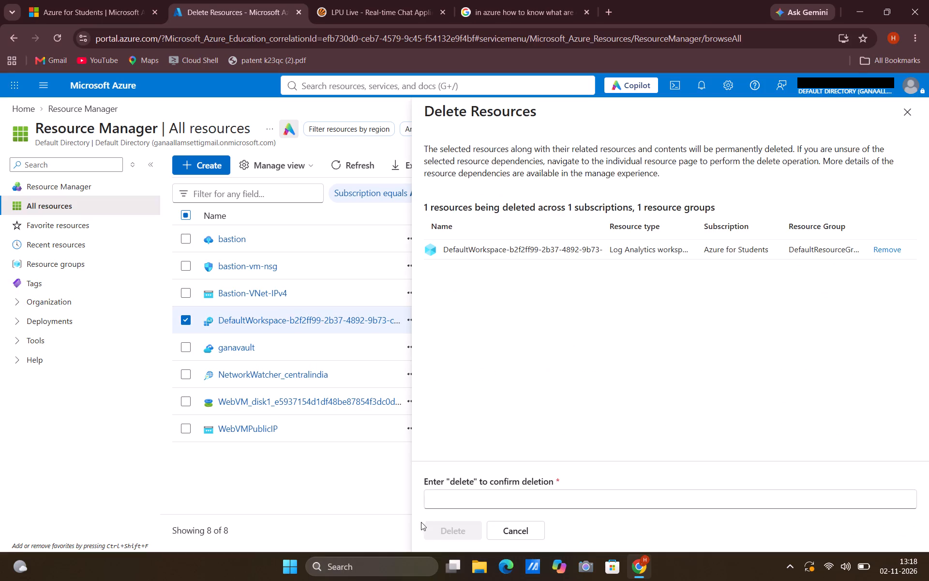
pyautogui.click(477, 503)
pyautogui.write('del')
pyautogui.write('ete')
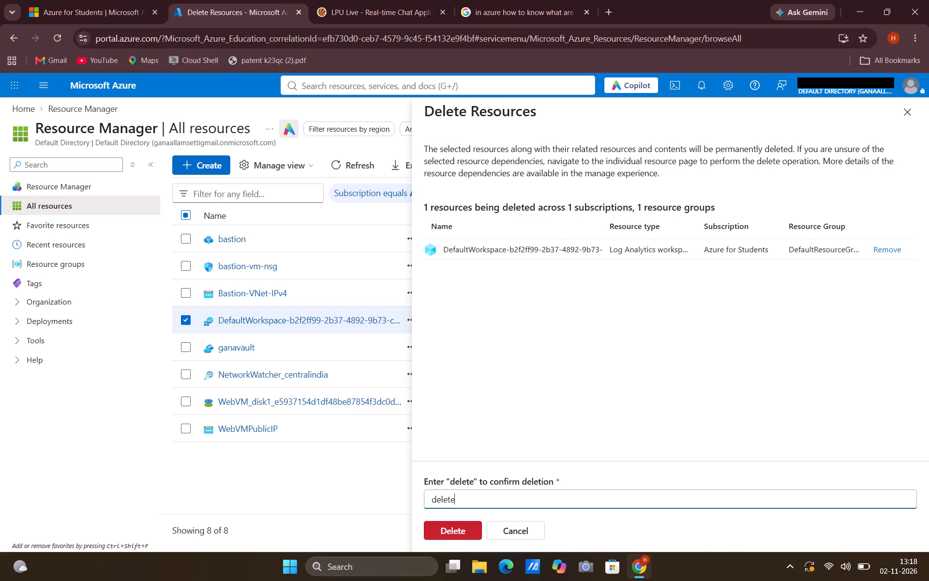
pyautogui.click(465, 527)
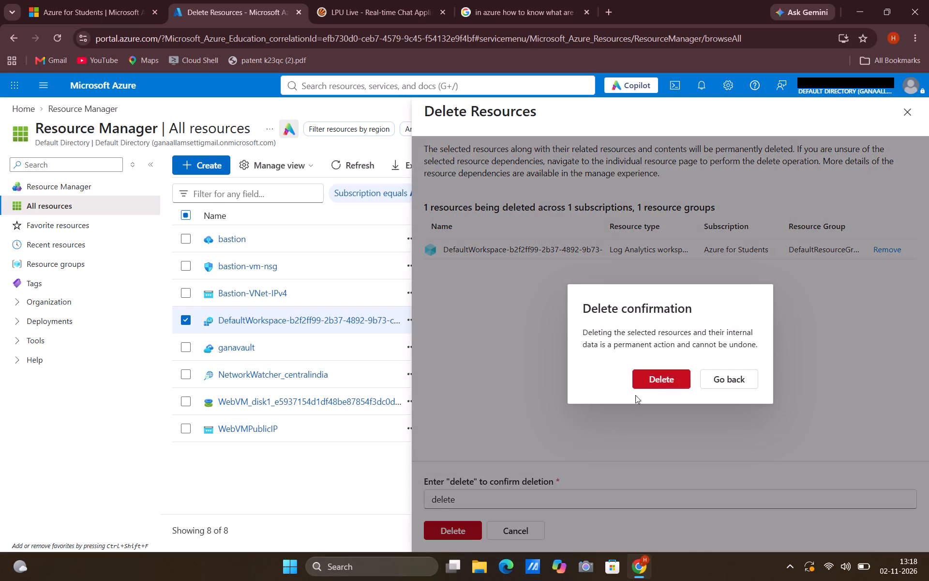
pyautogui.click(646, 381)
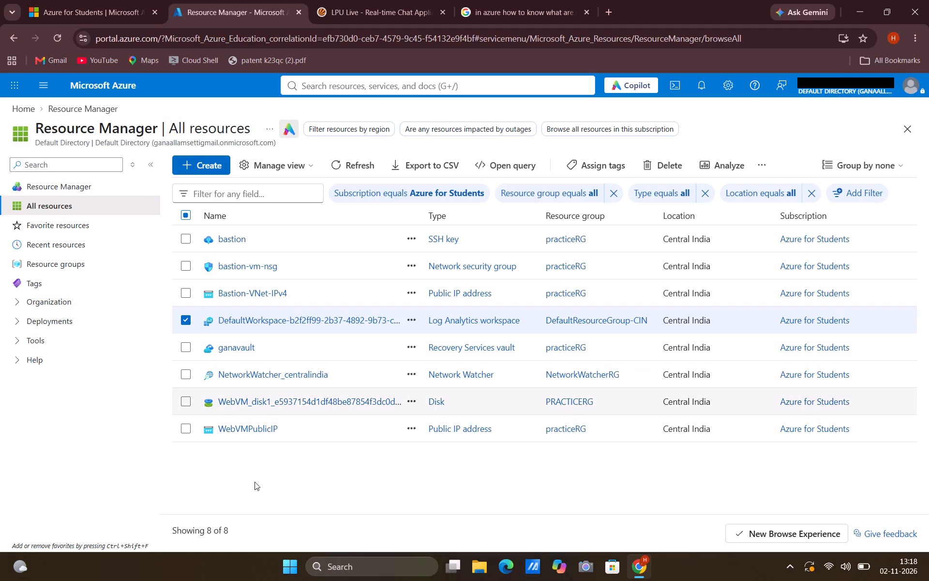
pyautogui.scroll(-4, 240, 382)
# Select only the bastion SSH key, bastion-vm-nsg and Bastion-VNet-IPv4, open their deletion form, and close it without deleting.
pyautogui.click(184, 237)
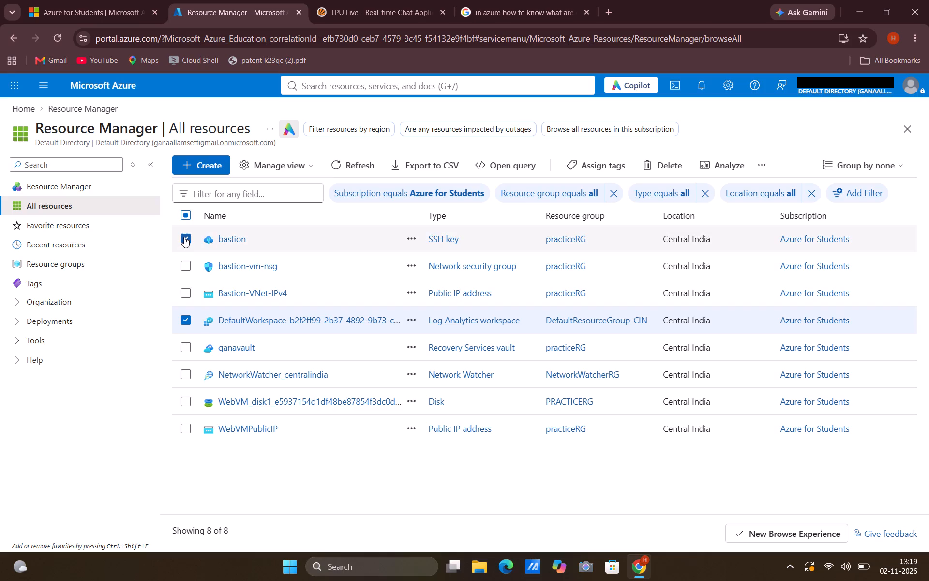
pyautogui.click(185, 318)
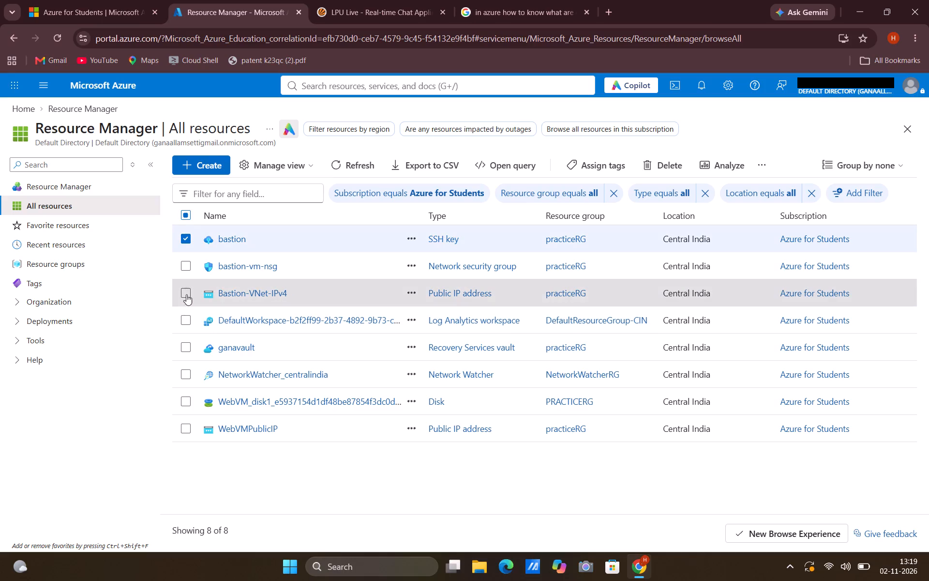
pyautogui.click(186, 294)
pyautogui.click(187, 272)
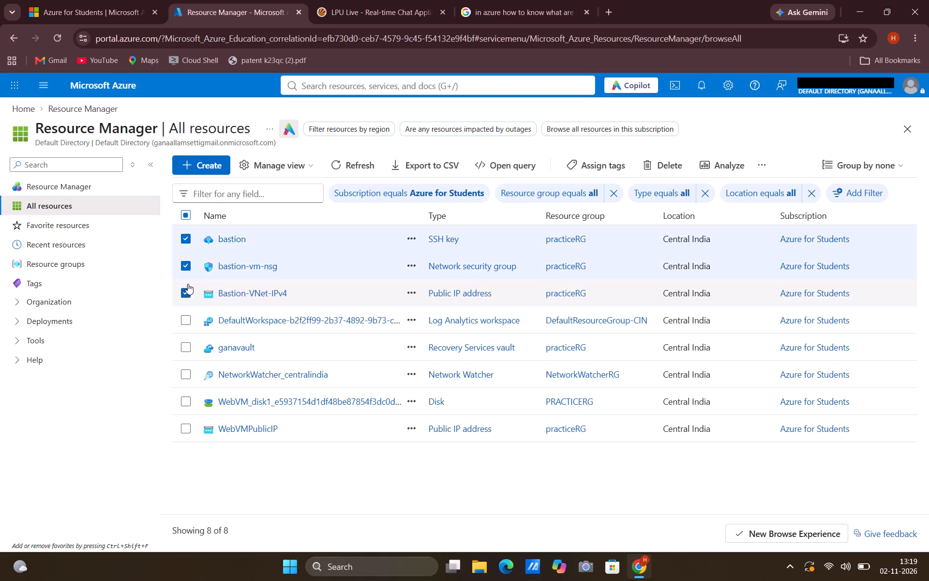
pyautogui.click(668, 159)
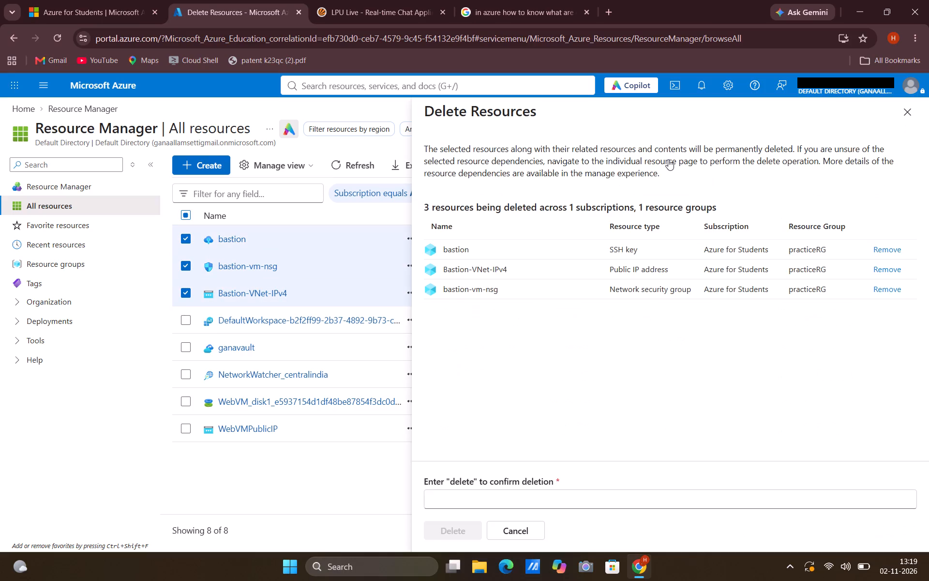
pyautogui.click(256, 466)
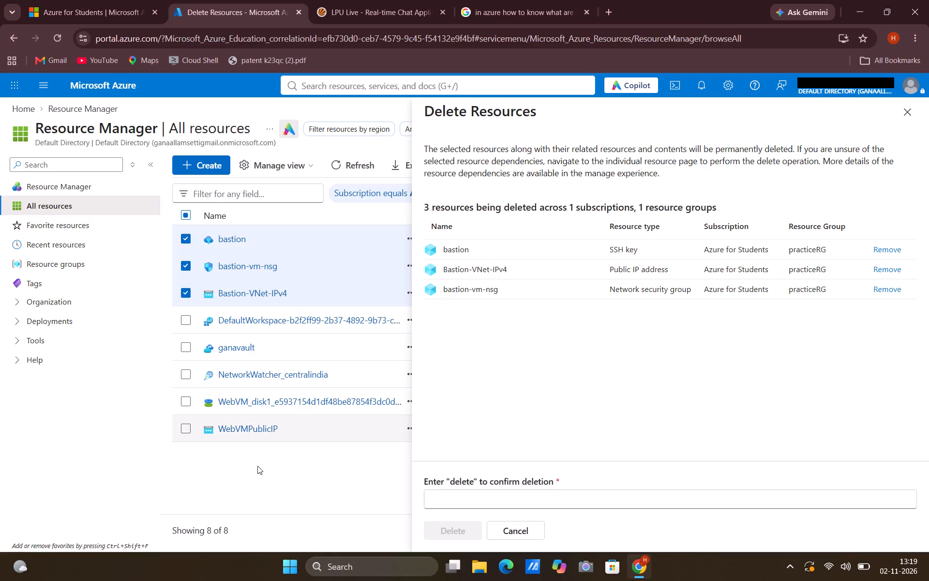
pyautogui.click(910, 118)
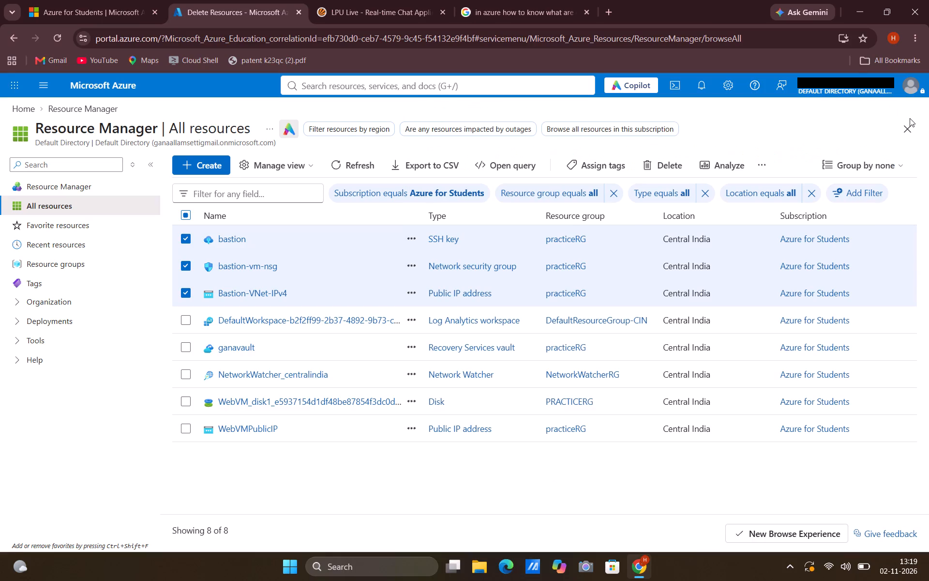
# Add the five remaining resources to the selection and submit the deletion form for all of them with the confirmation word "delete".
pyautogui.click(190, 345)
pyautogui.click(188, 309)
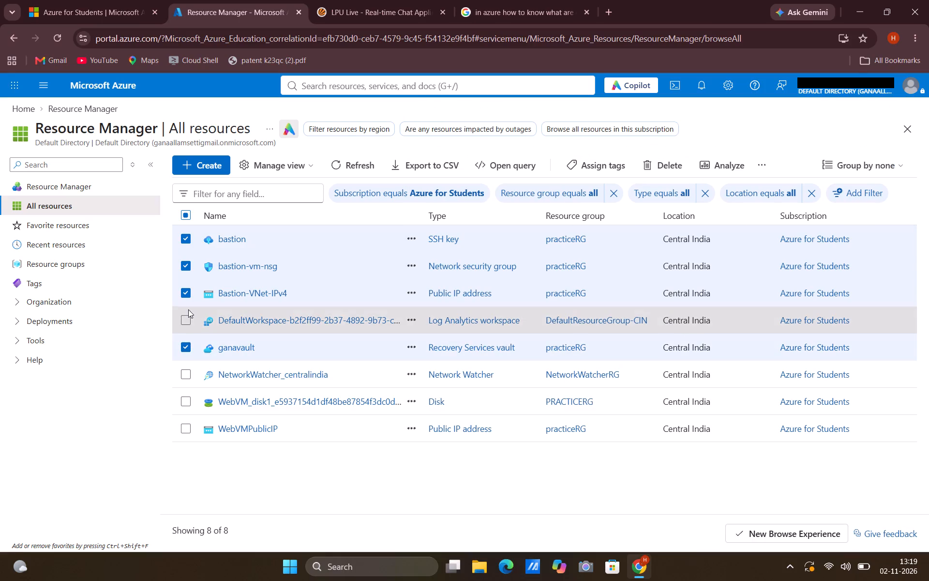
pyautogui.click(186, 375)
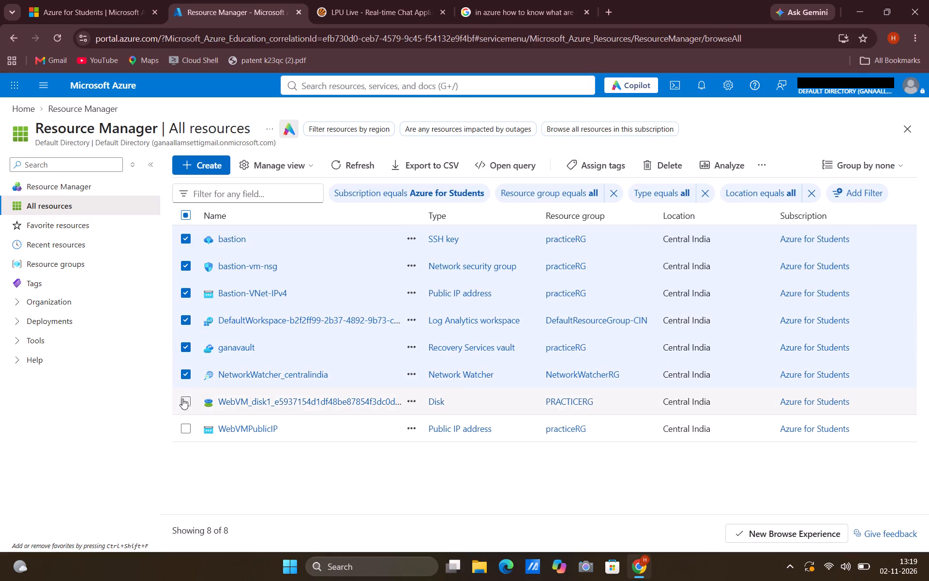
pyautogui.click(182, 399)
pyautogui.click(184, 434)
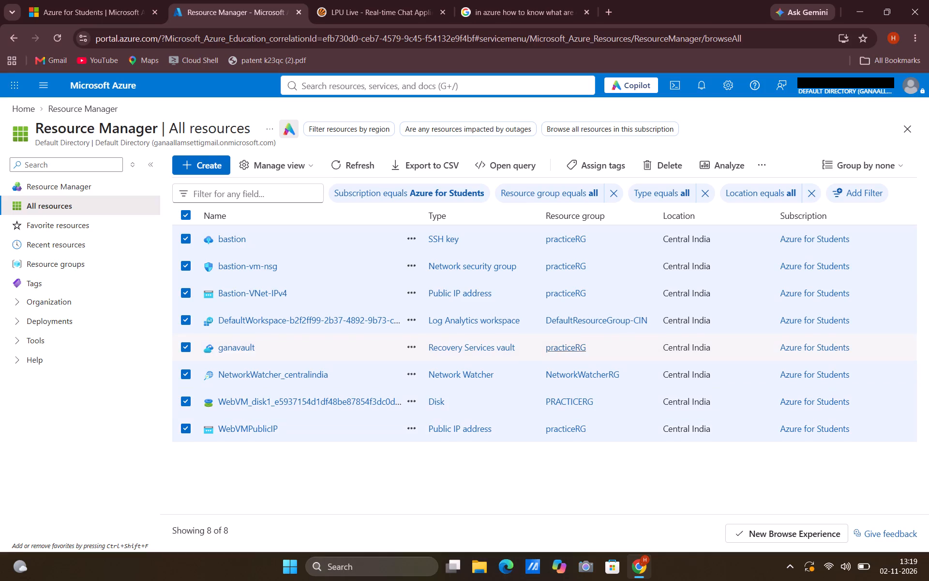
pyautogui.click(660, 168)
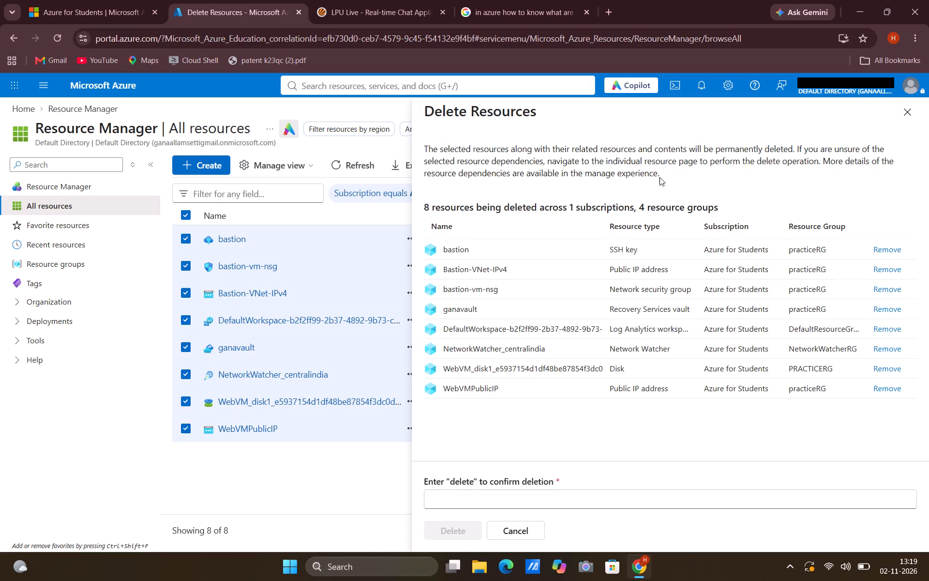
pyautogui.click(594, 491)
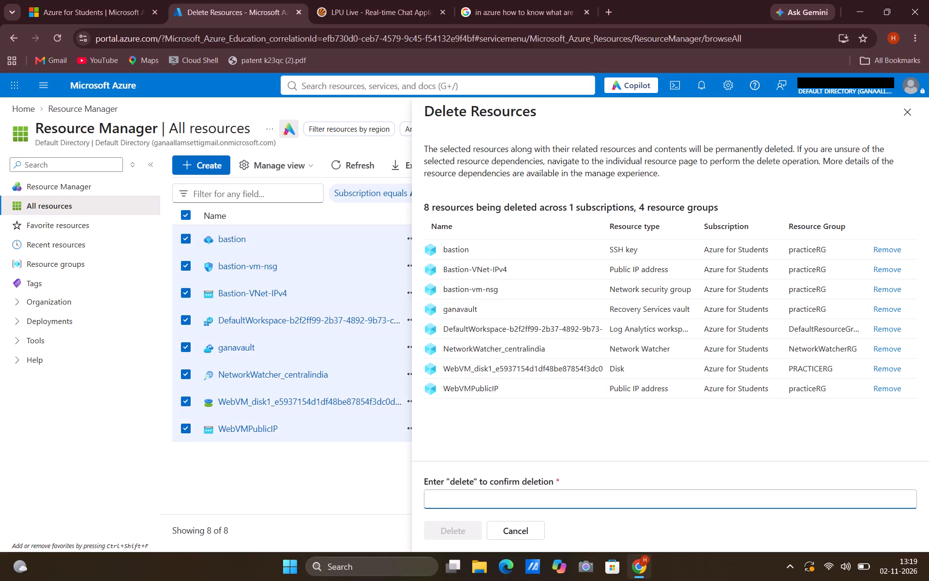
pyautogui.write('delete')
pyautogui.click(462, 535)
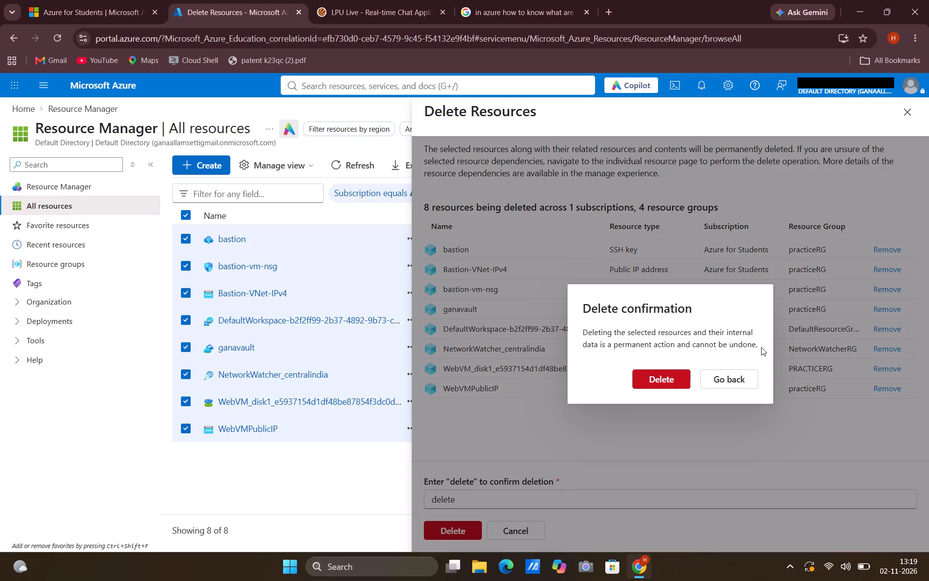
# Copy the permanent-deletion warning, submit it as a question in the Google AI chat, and read the answer.
pyautogui.moveTo(761, 347); pyautogui.dragTo(585, 334)
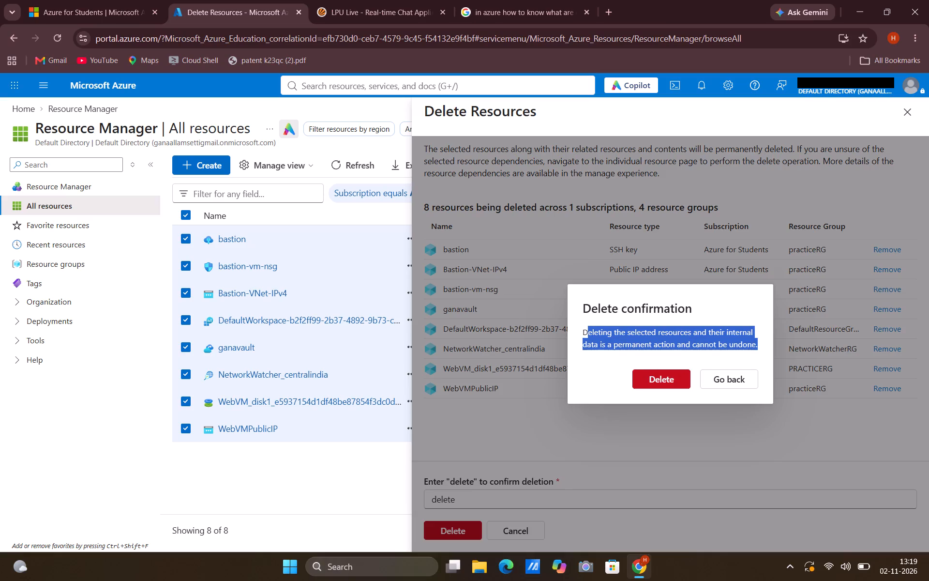
pyautogui.moveTo(584, 335); pyautogui.dragTo(765, 340)
pyautogui.hotkey('ctrl', 'c')
pyautogui.click(490, 0)
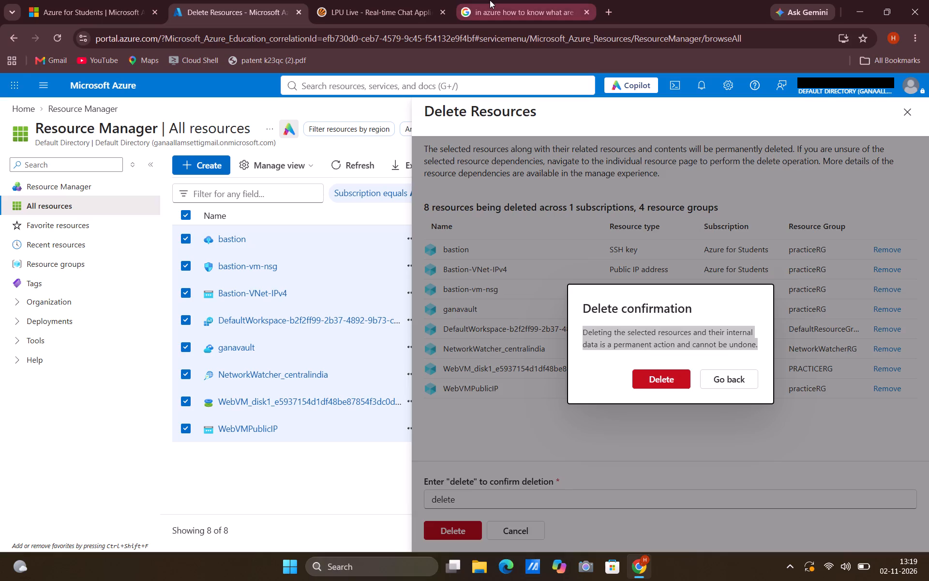
pyautogui.hotkey('ctrl', 'v')
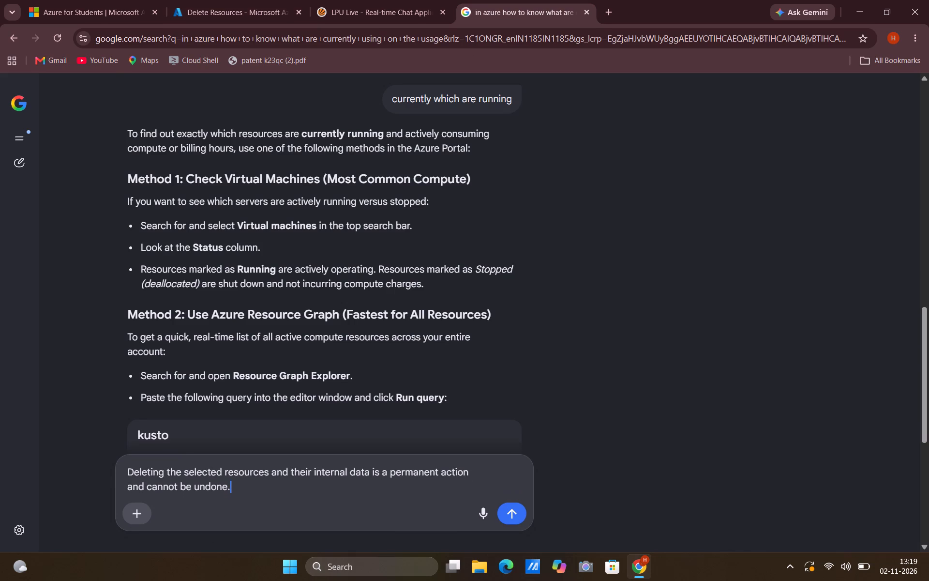
pyautogui.press('Return')
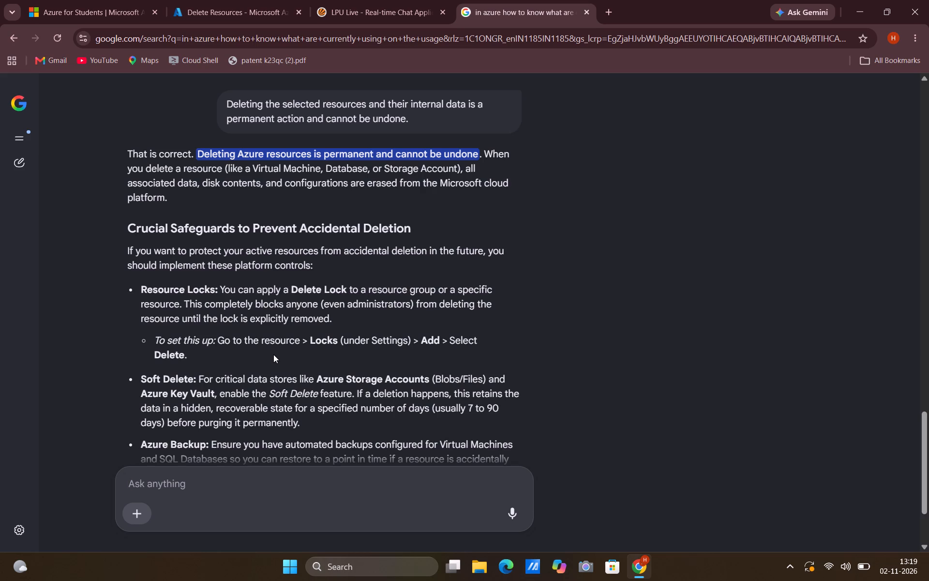
pyautogui.scroll(-1, 273, 354)
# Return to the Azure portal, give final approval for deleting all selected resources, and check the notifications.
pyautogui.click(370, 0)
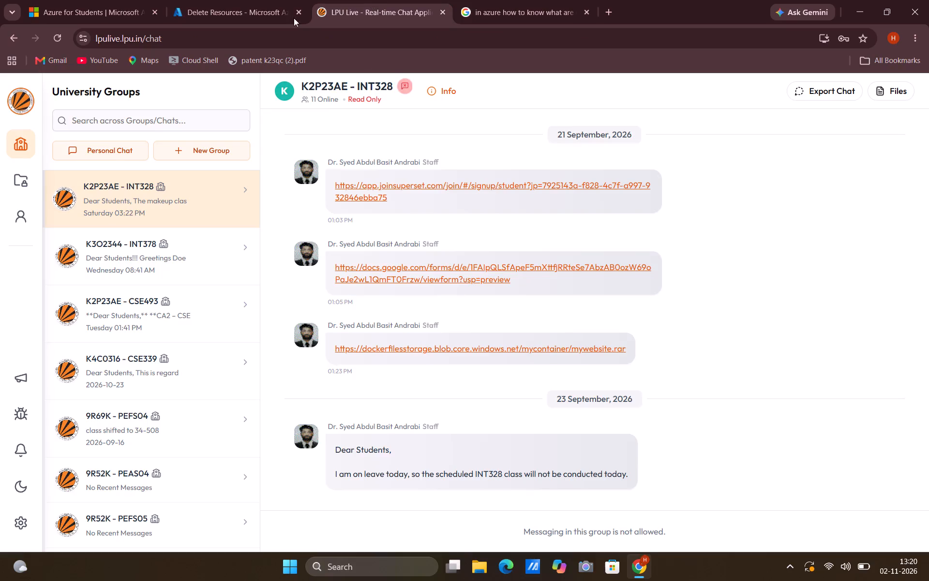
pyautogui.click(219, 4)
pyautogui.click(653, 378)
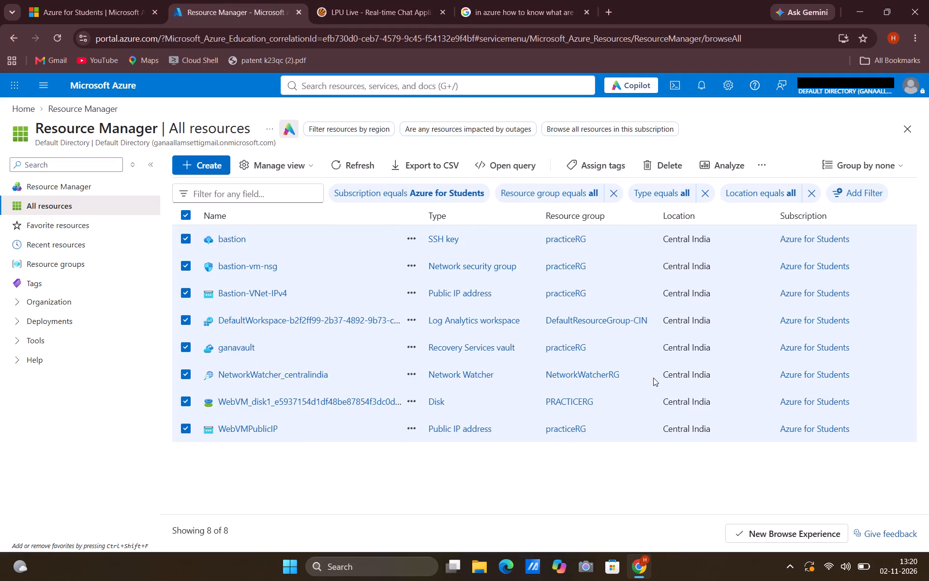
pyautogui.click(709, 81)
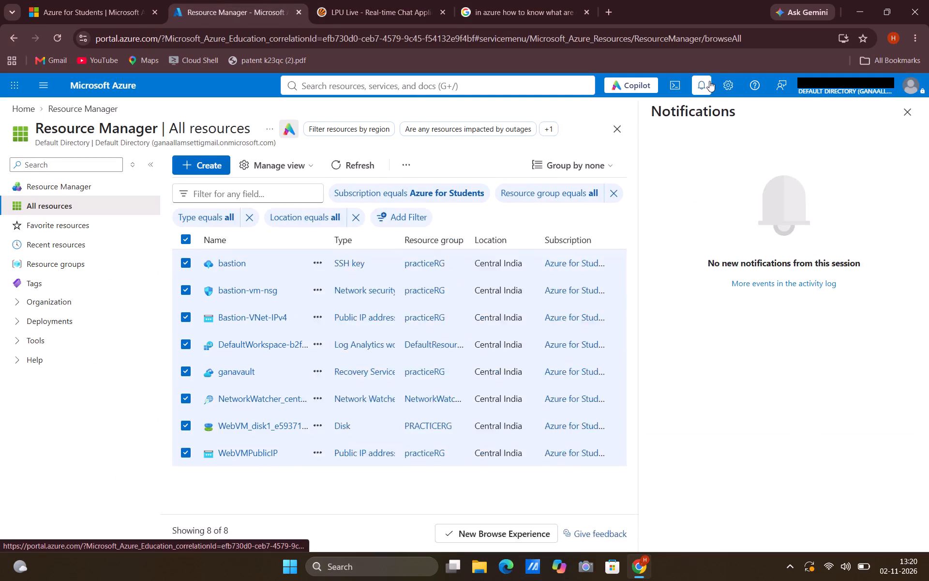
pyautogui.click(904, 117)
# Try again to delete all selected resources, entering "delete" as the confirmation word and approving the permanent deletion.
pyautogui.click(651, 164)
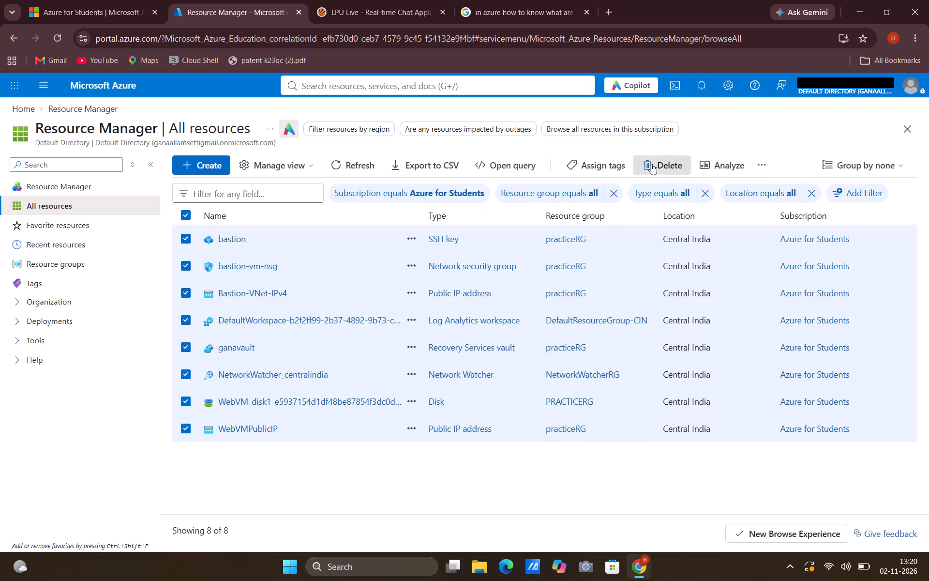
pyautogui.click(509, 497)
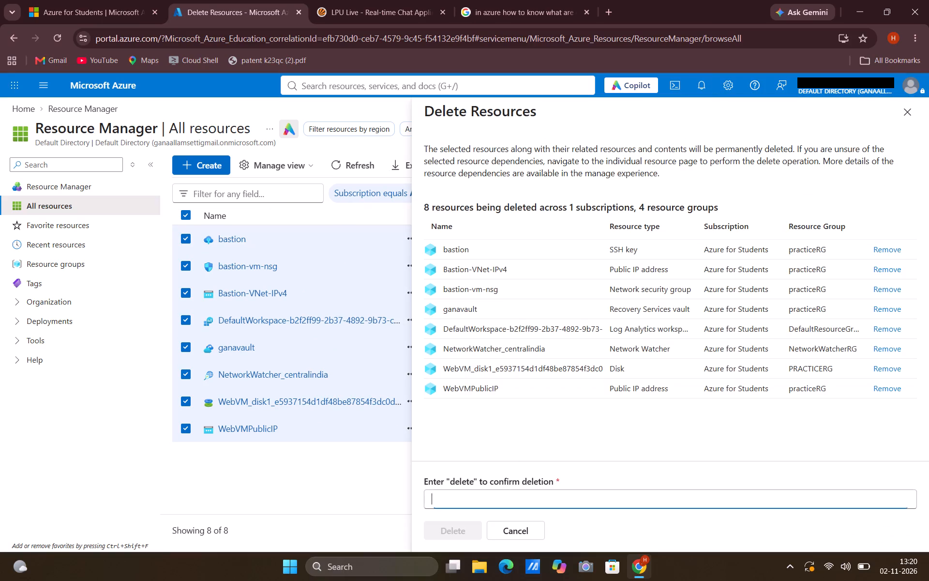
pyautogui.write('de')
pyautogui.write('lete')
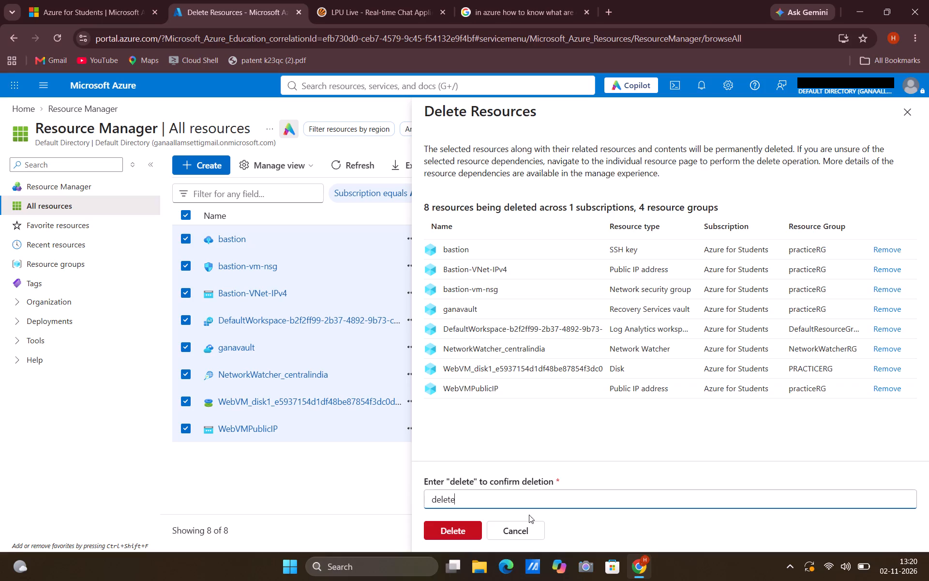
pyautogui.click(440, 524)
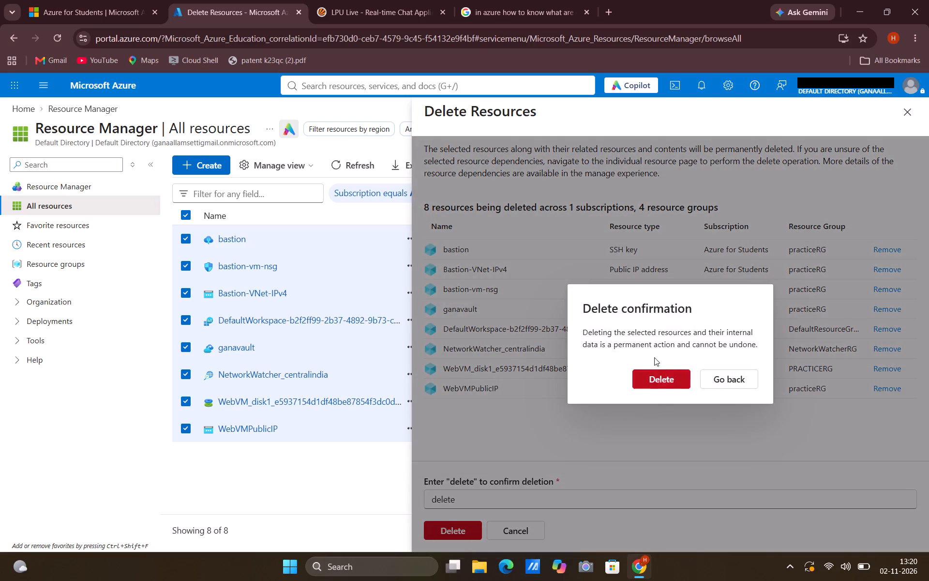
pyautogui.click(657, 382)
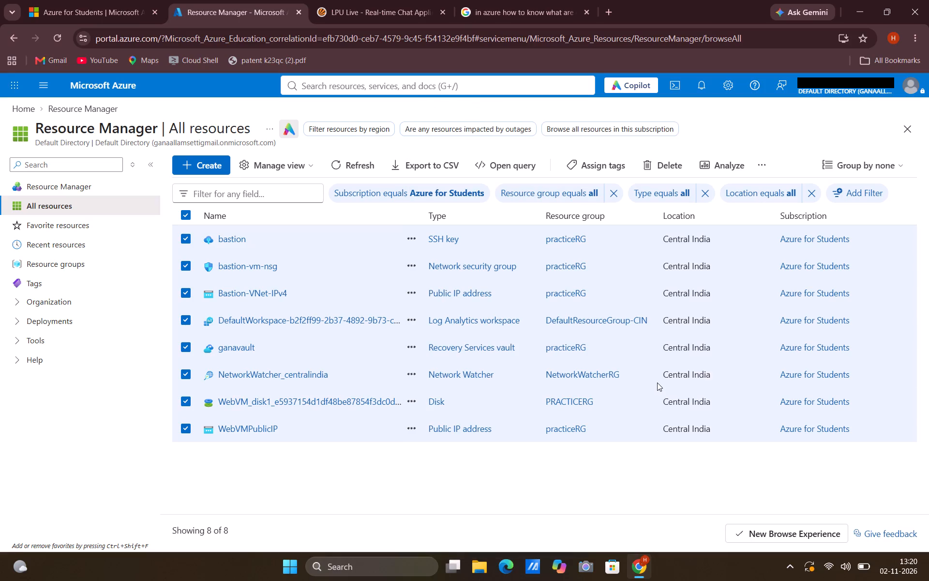
# Reload the portal page and reopen the list of all resources from Resource Manager to check what remains.
pyautogui.click(60, 33)
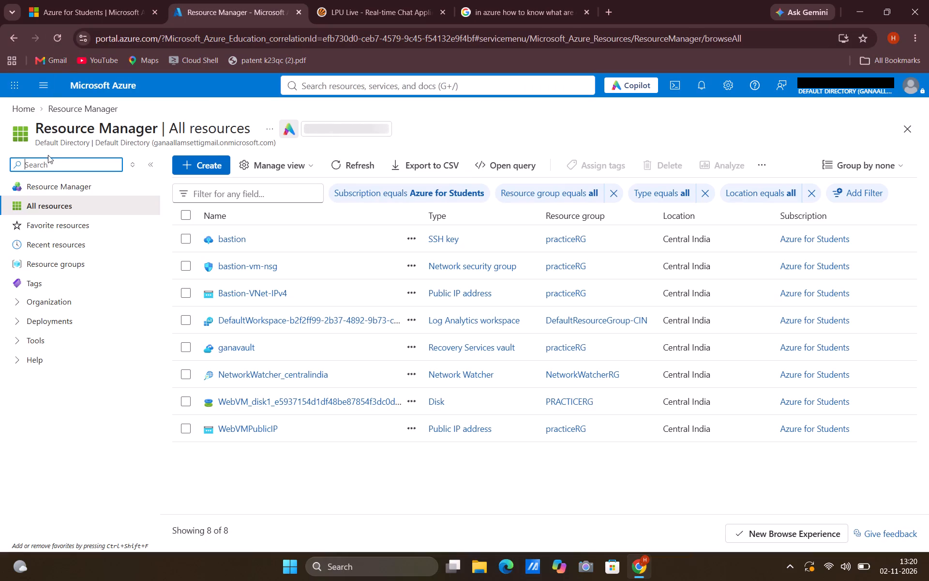
pyautogui.click(63, 189)
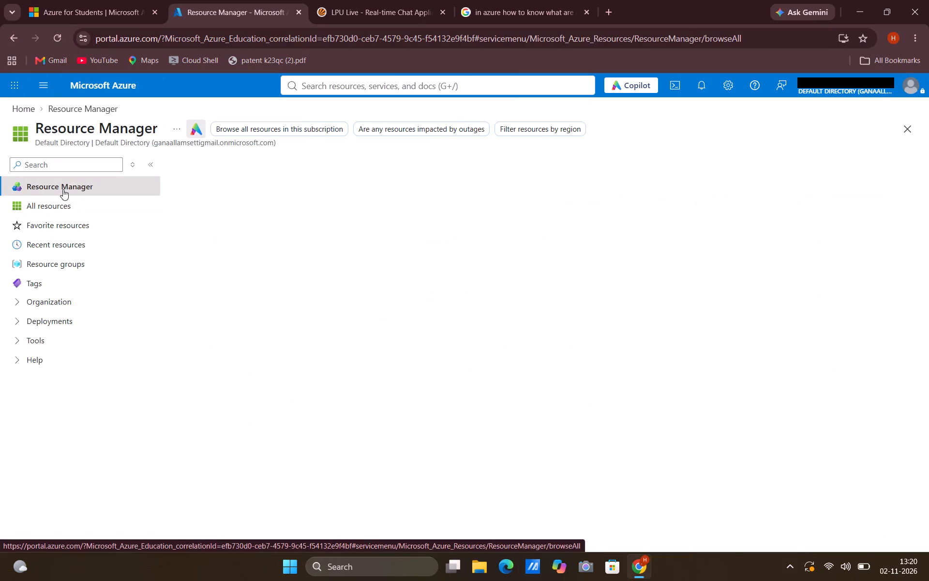
pyautogui.click(68, 208)
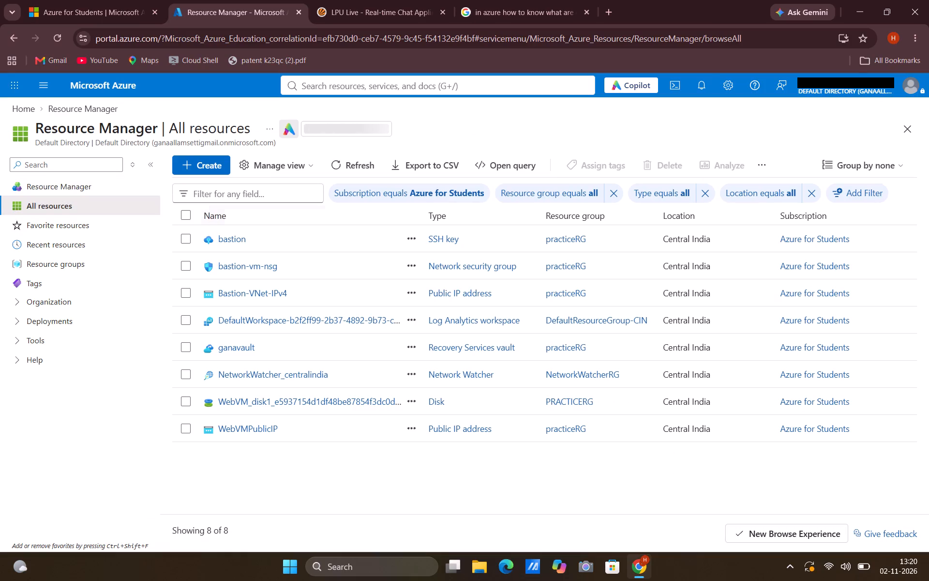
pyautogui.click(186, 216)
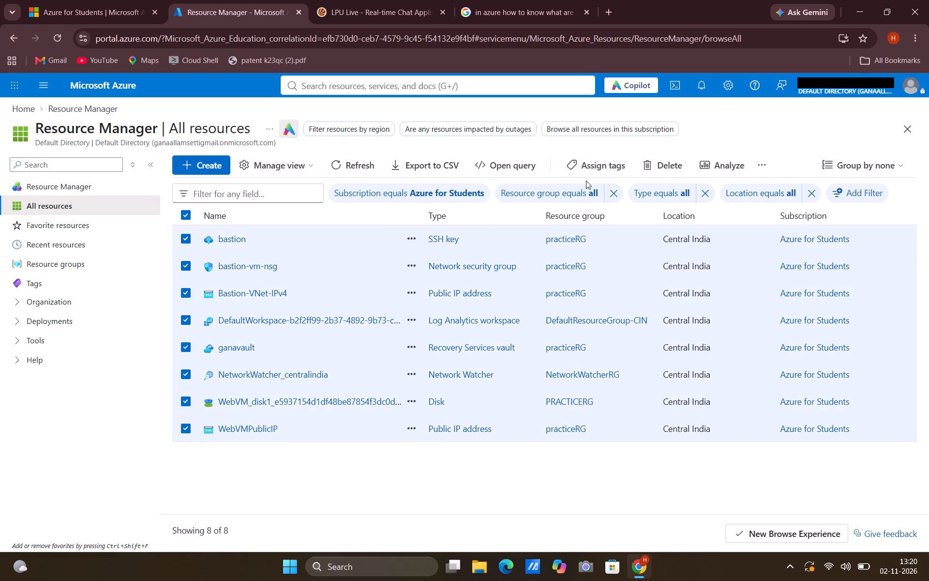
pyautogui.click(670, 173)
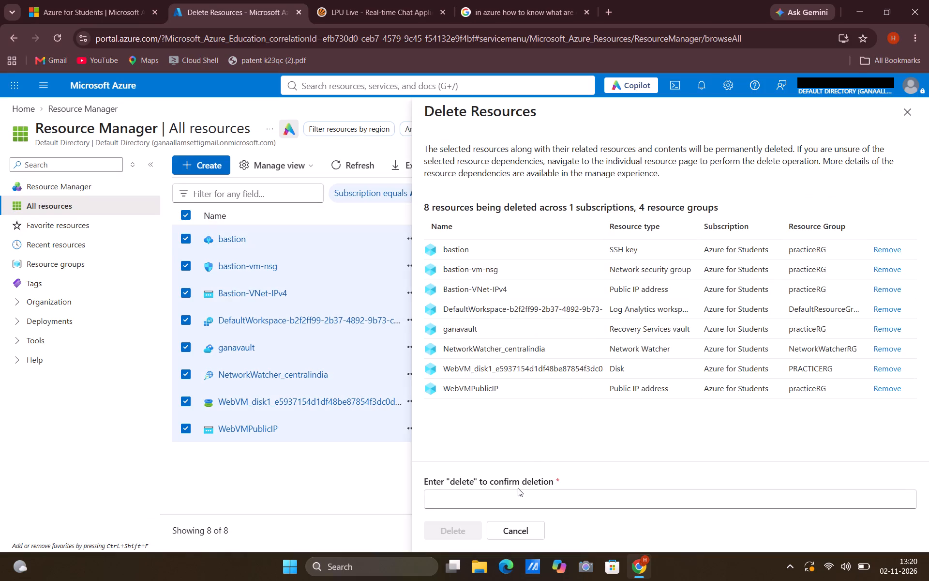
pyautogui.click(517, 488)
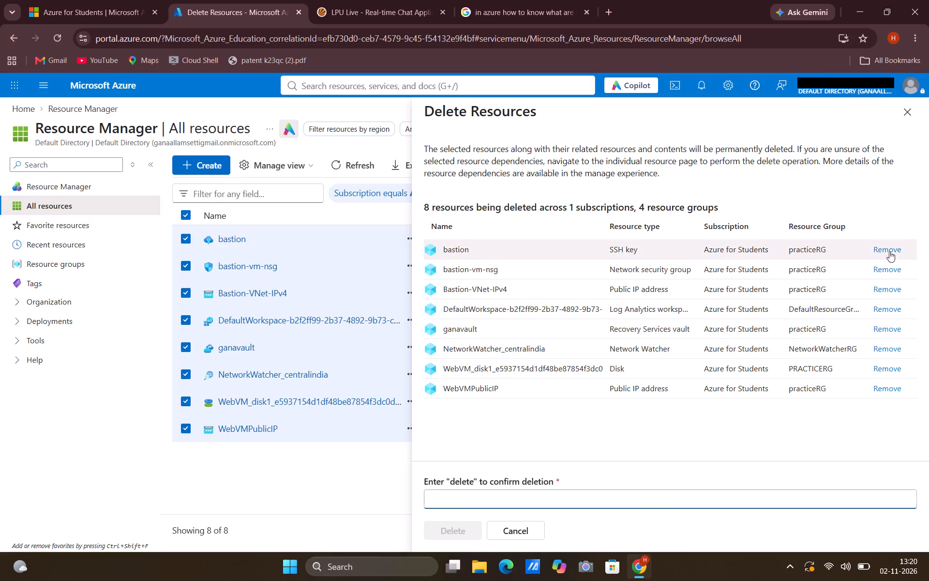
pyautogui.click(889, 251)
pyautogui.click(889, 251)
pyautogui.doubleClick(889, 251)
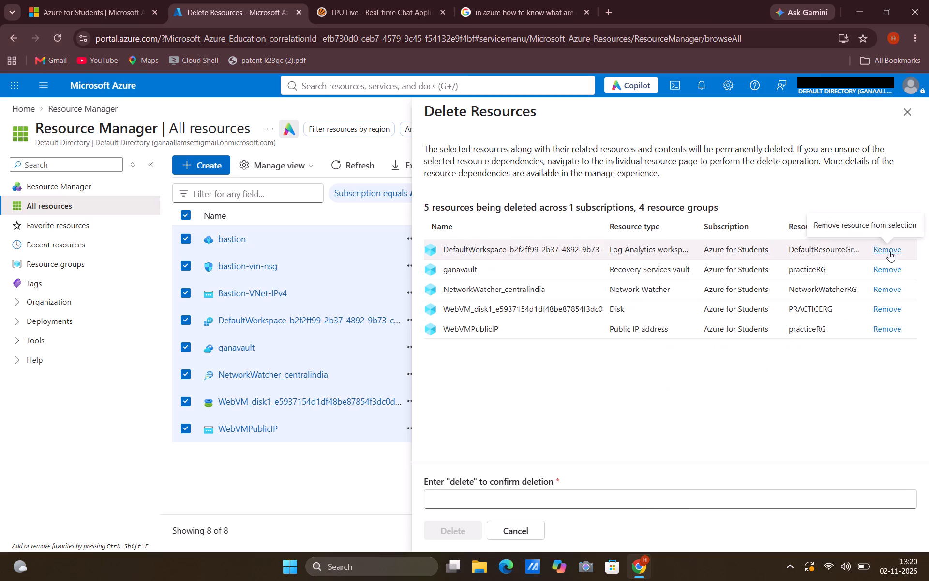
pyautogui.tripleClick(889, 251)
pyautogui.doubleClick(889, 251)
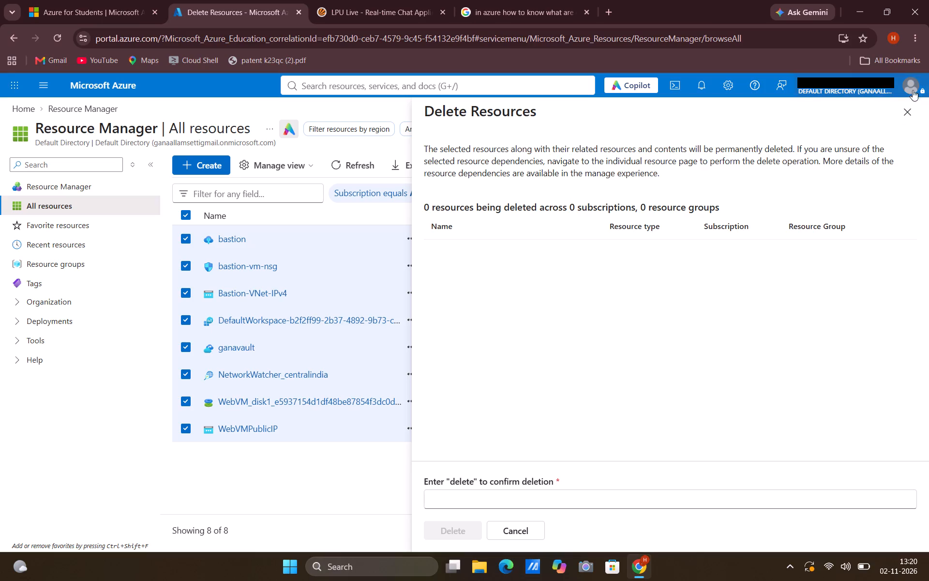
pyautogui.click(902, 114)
# Reopen the all-resources list, delete every listed resource with "delete" as the confirmation word, approve the permanent deletion, and check the notifications.
pyautogui.click(41, 188)
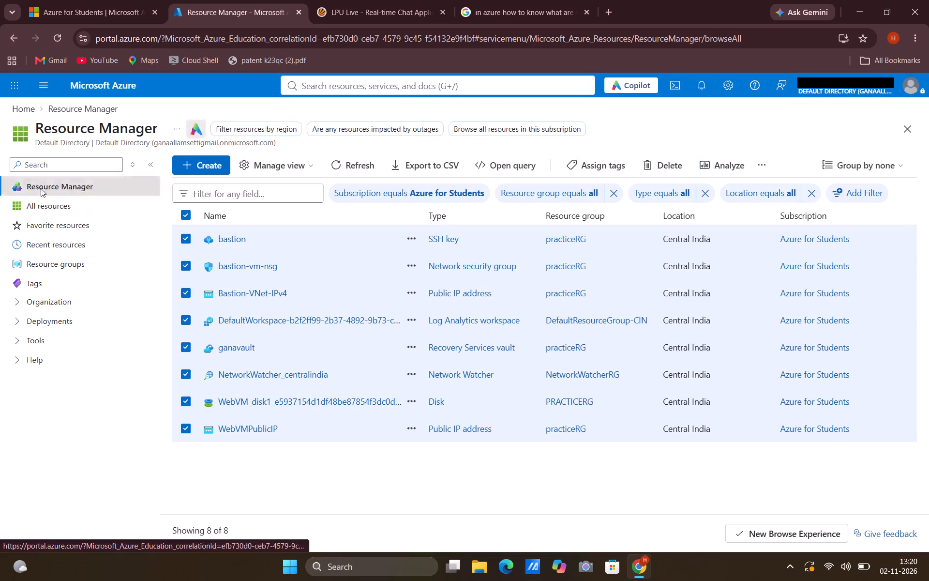
pyautogui.click(44, 197)
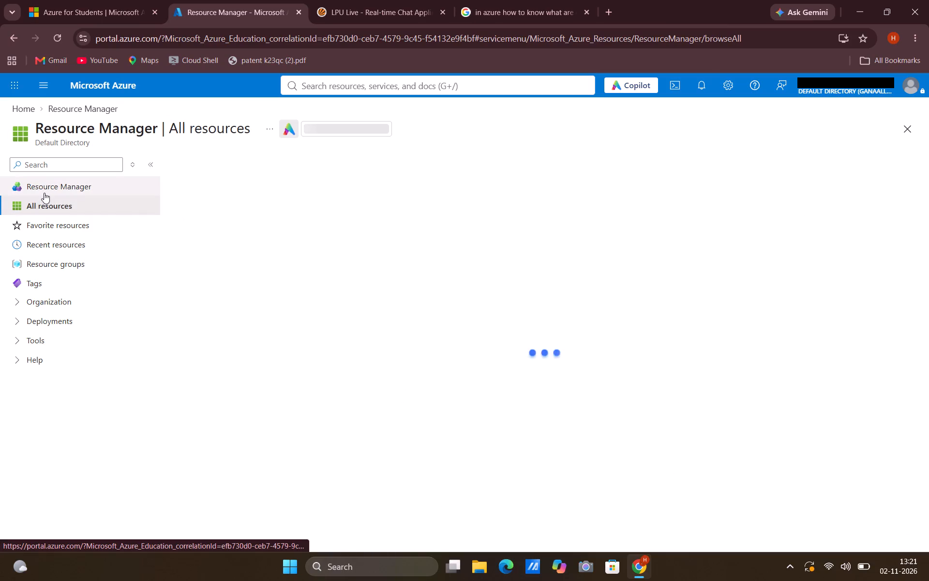
pyautogui.click(193, 215)
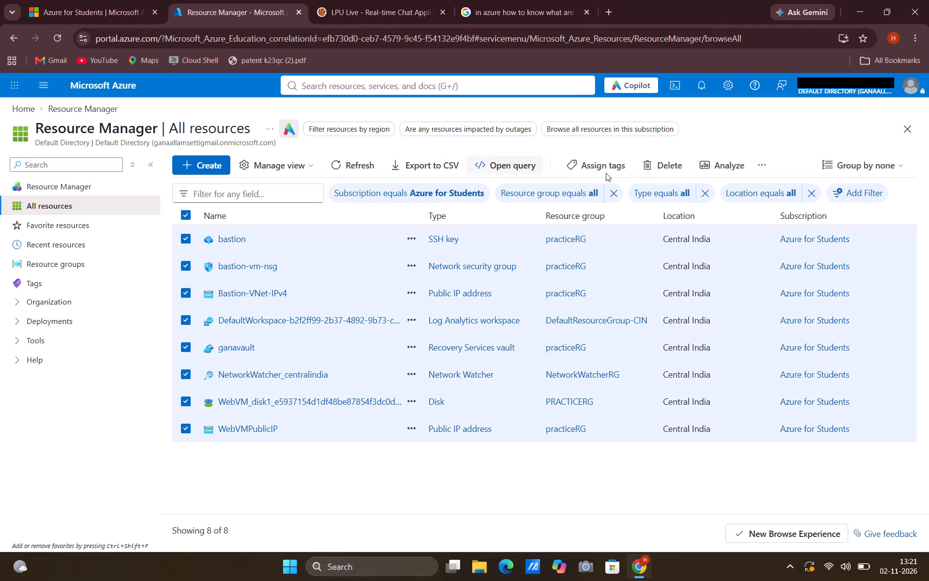
pyautogui.click(632, 166)
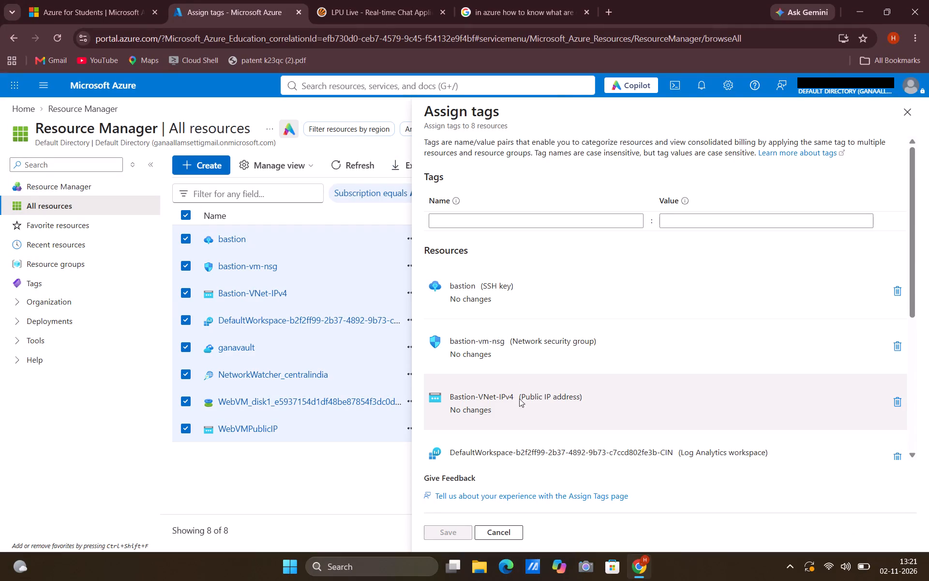
pyautogui.click(914, 112)
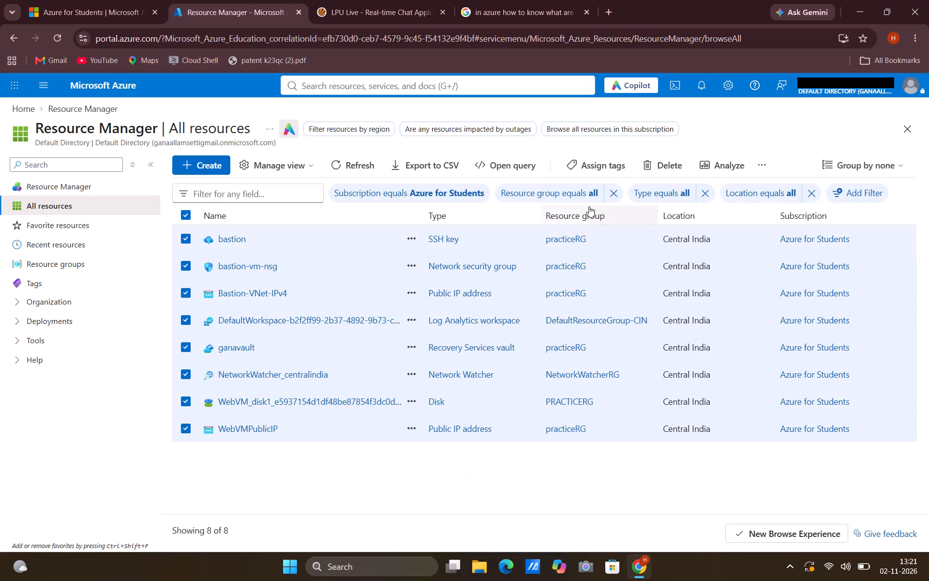
pyautogui.click(653, 163)
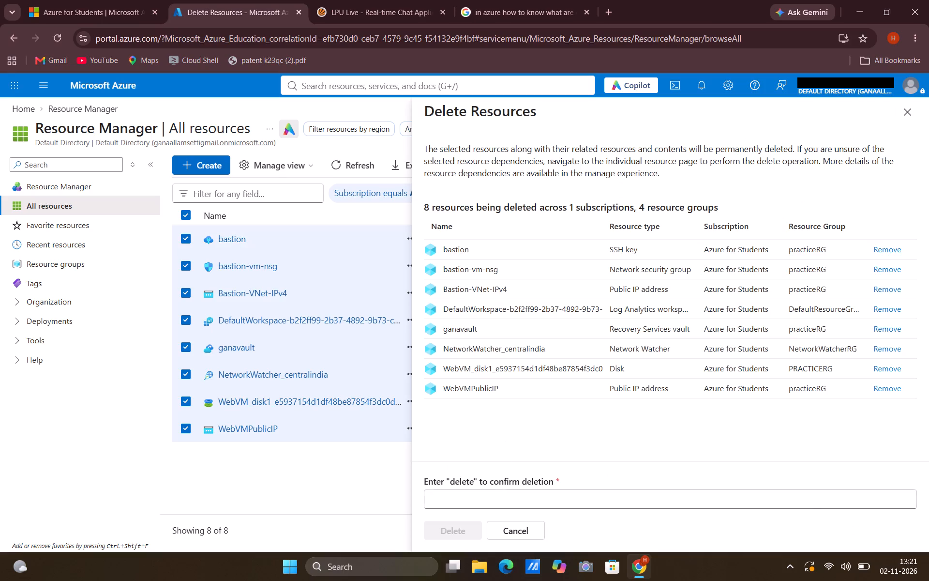
pyautogui.click(494, 506)
pyautogui.write('delete')
pyautogui.click(459, 521)
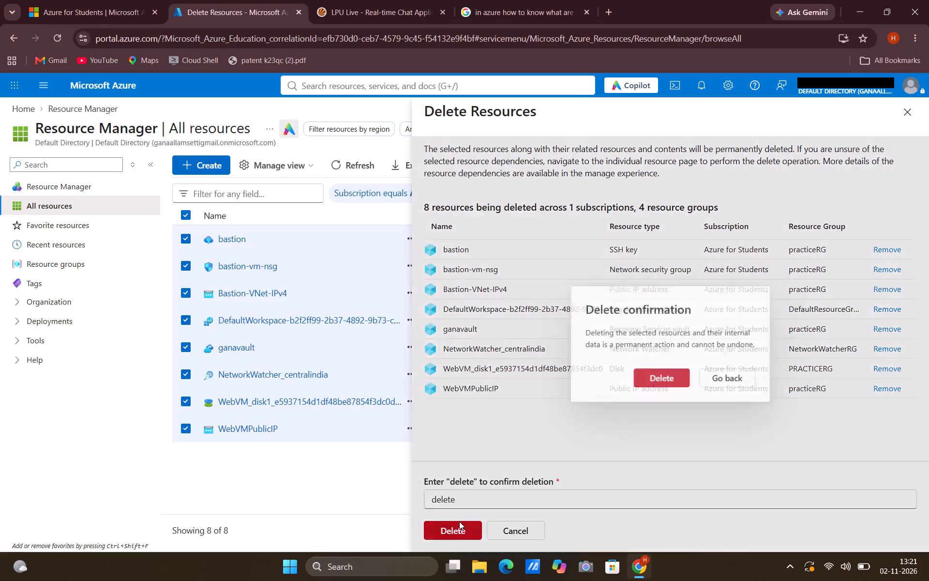
pyautogui.click(660, 380)
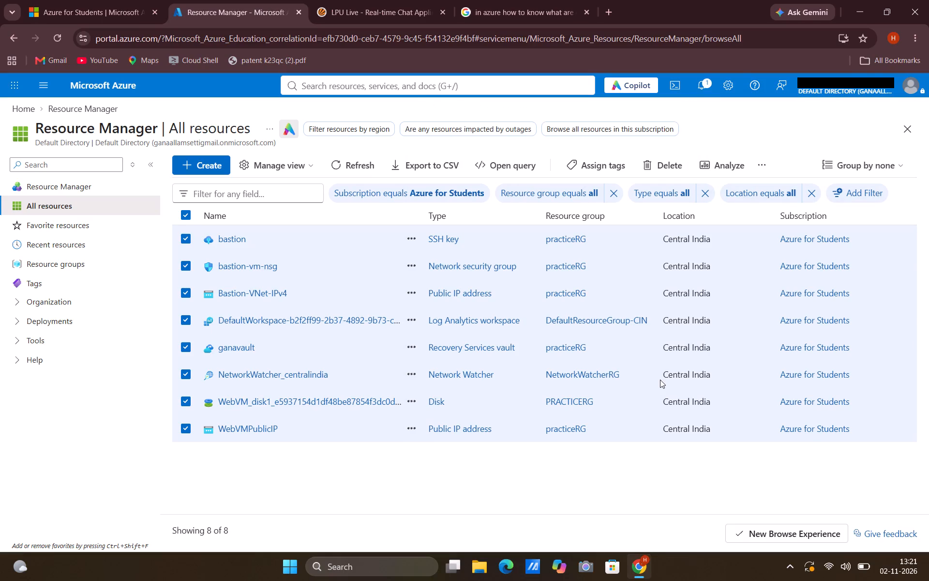
pyautogui.click(708, 81)
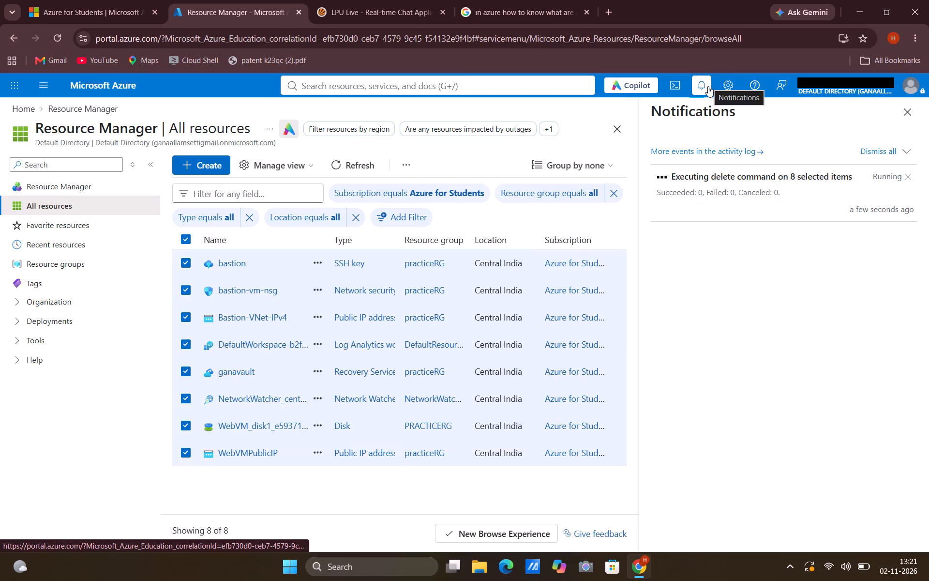
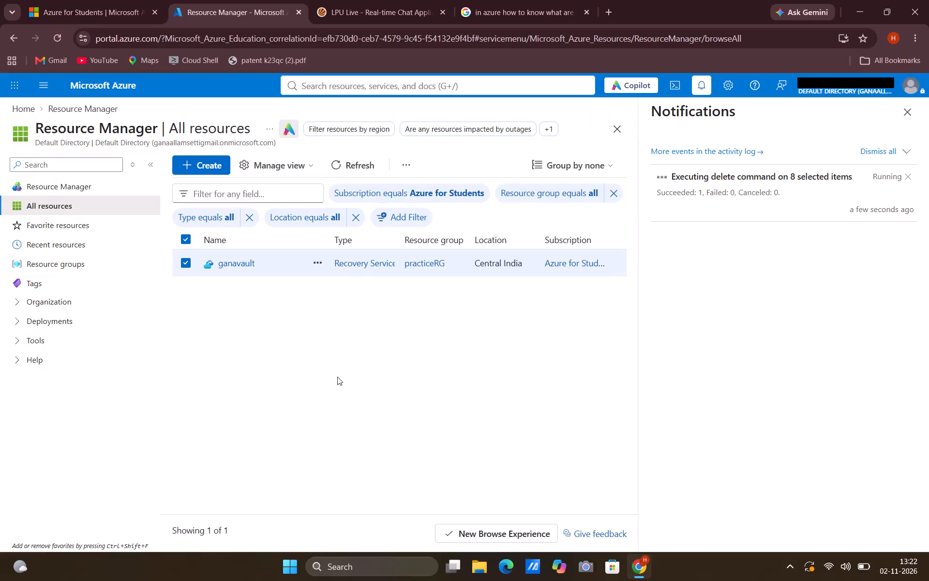
# Recheck the portal notifications for the progress of the resource deletion.
pyautogui.click(708, 81)
pyautogui.click(708, 81)
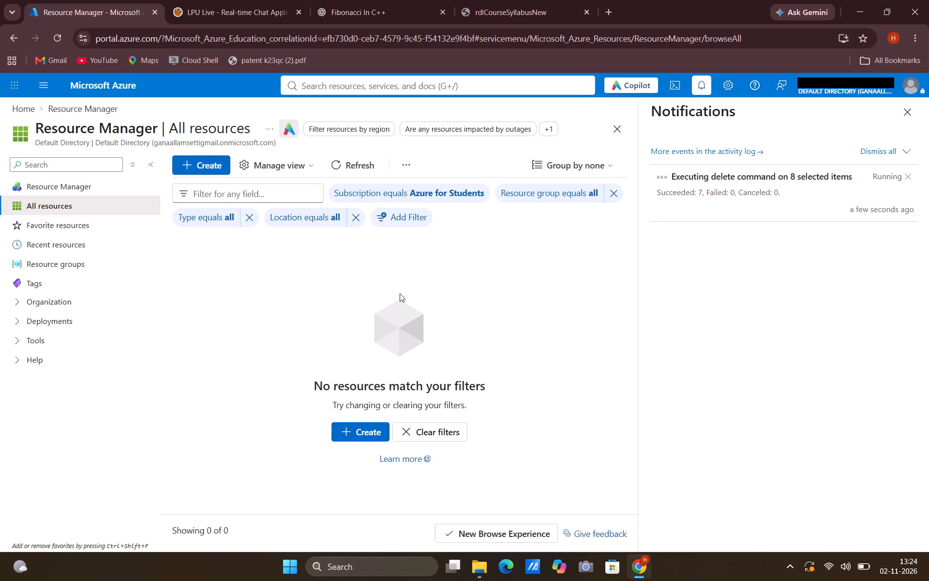
pyautogui.click(521, 259)
pyautogui.click(710, 86)
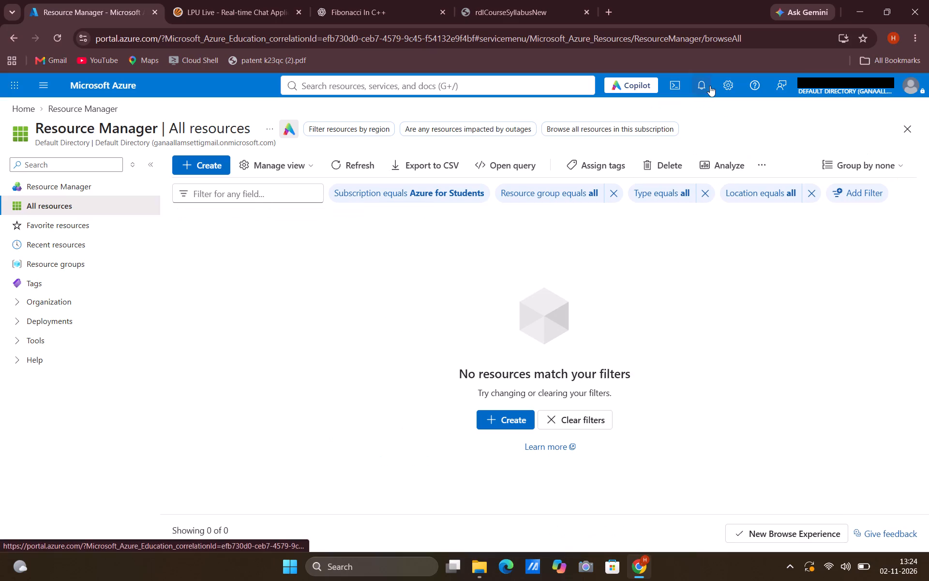
pyautogui.click(433, 189)
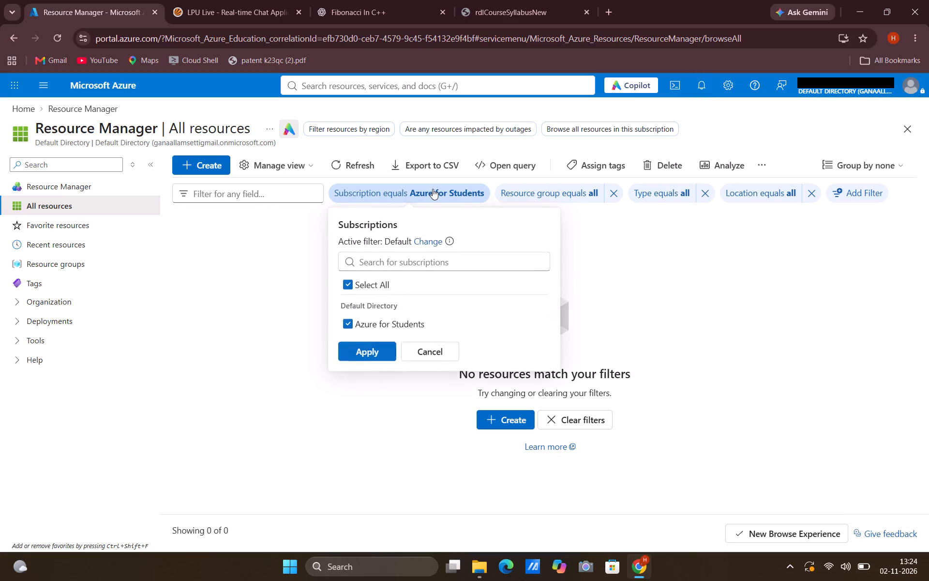
pyautogui.click(212, 330)
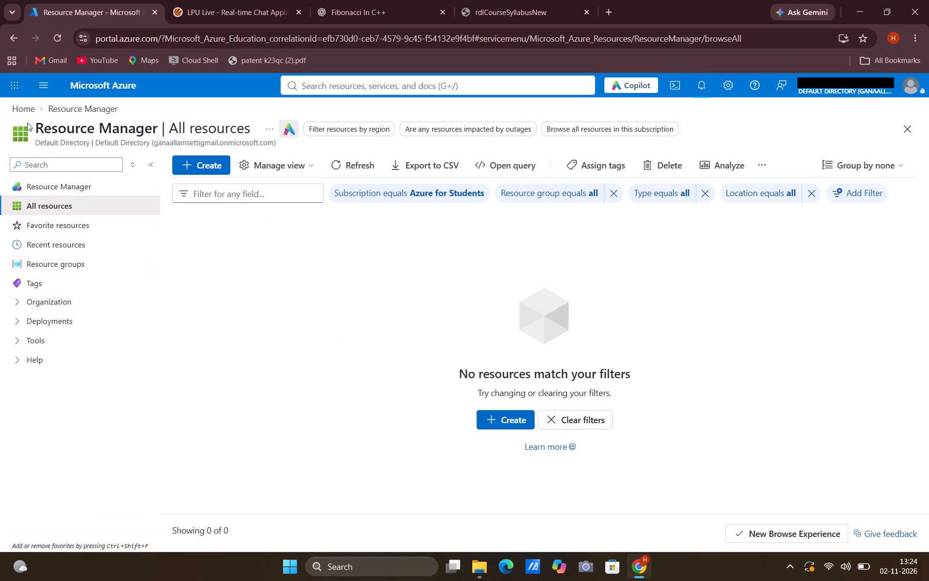
# From the portal home page, check the Subscriptions and Management groups pages, and return to the home page.
pyautogui.click(24, 113)
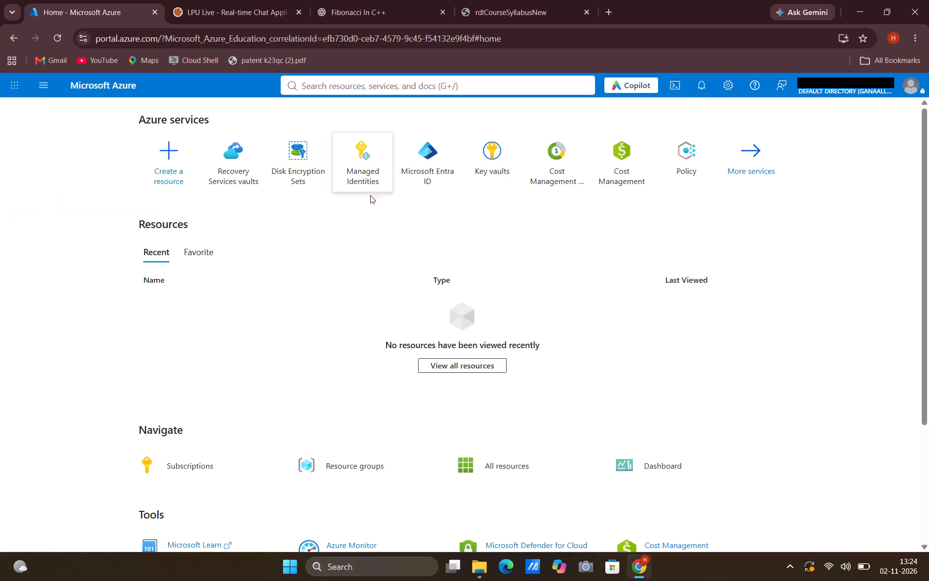
pyautogui.hscroll(-1, 486, 188)
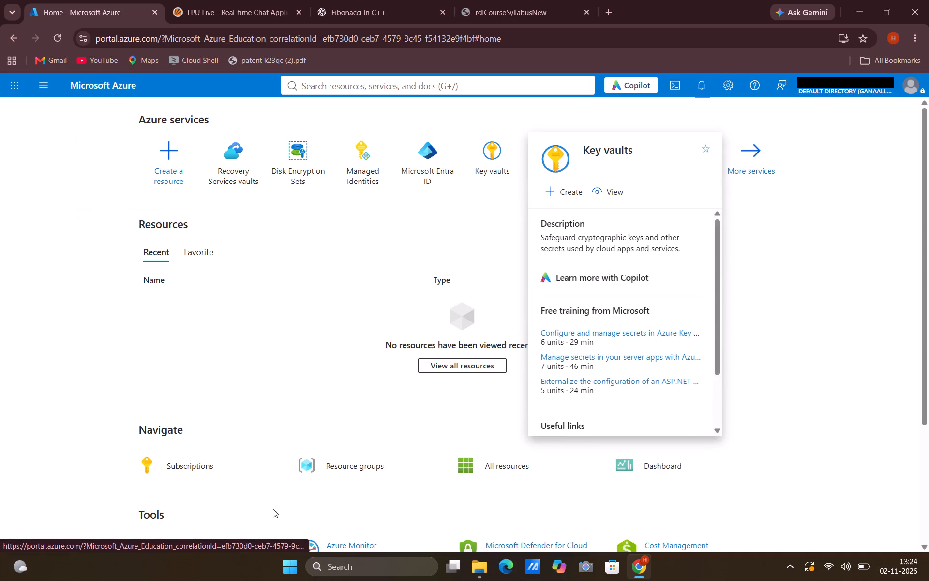
pyautogui.click(203, 470)
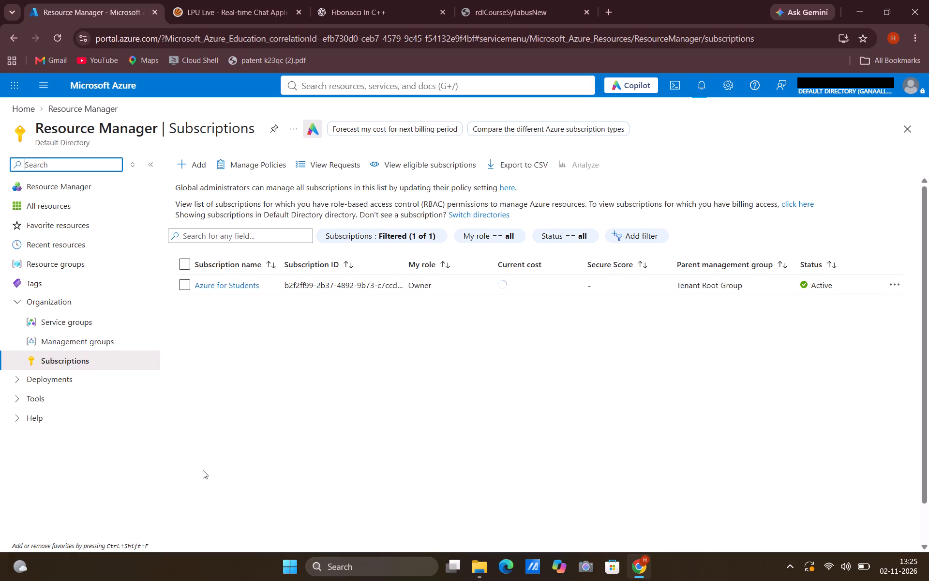
pyautogui.click(81, 341)
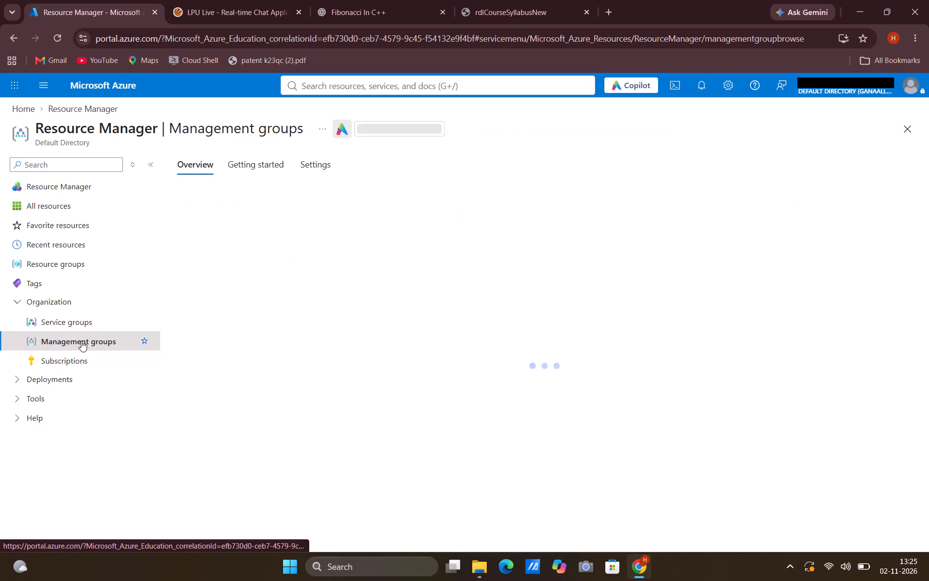
pyautogui.click(22, 110)
pyautogui.scroll(-2, 224, 403)
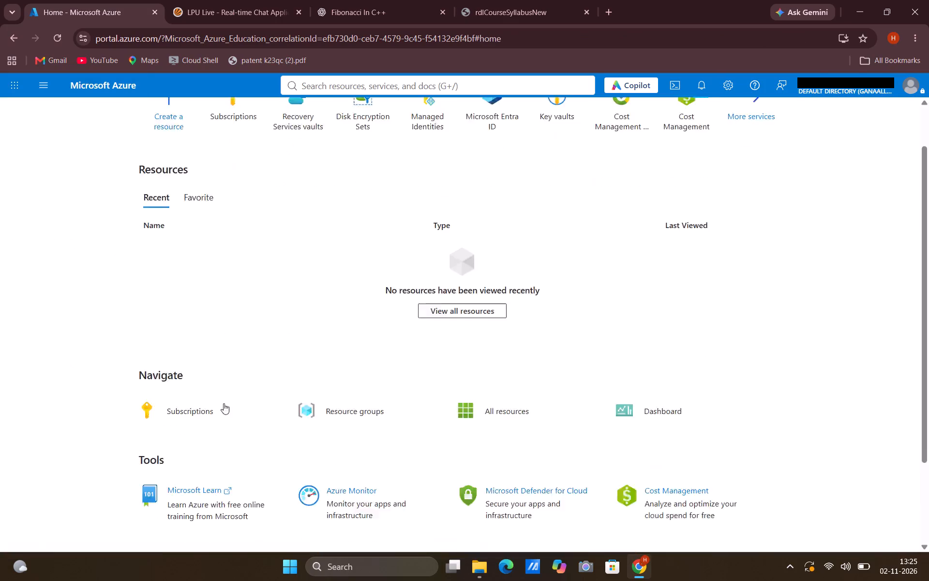
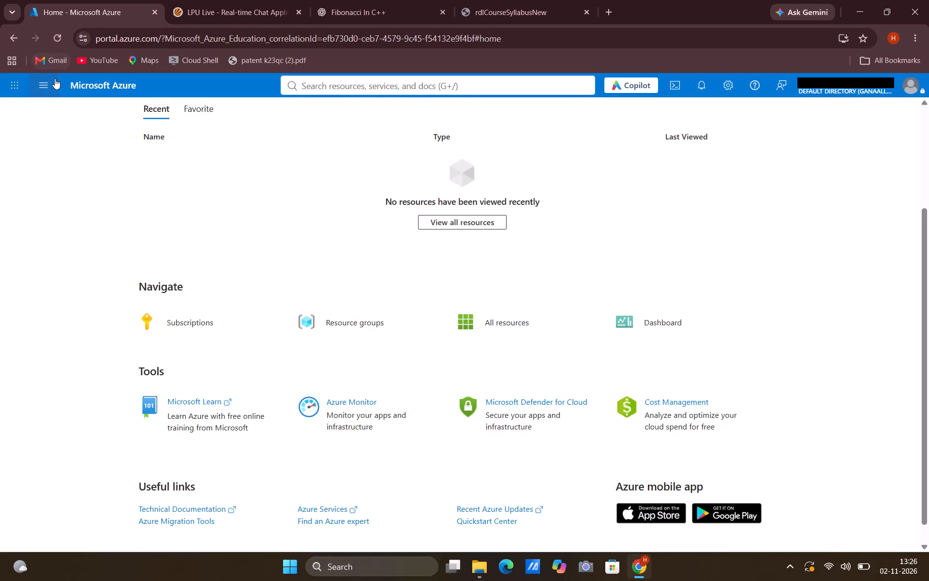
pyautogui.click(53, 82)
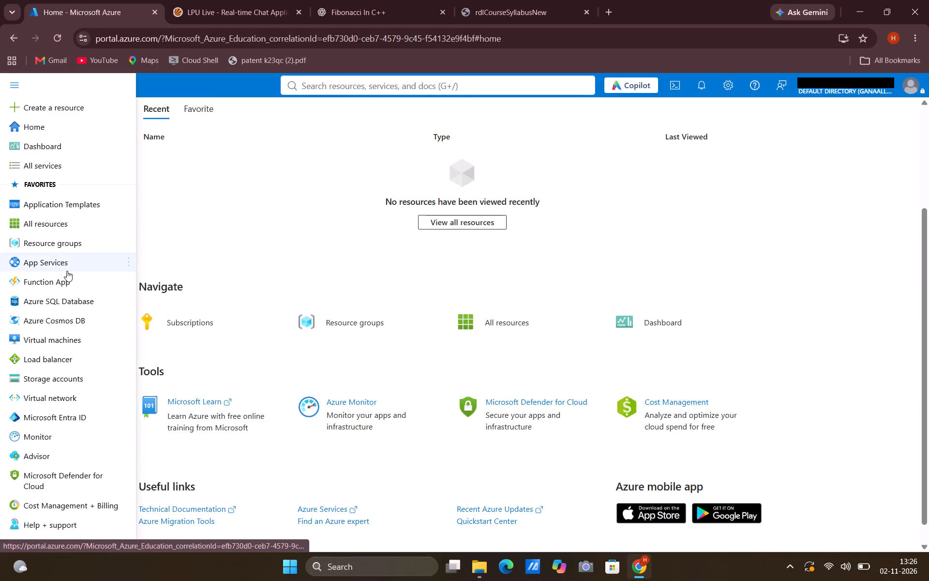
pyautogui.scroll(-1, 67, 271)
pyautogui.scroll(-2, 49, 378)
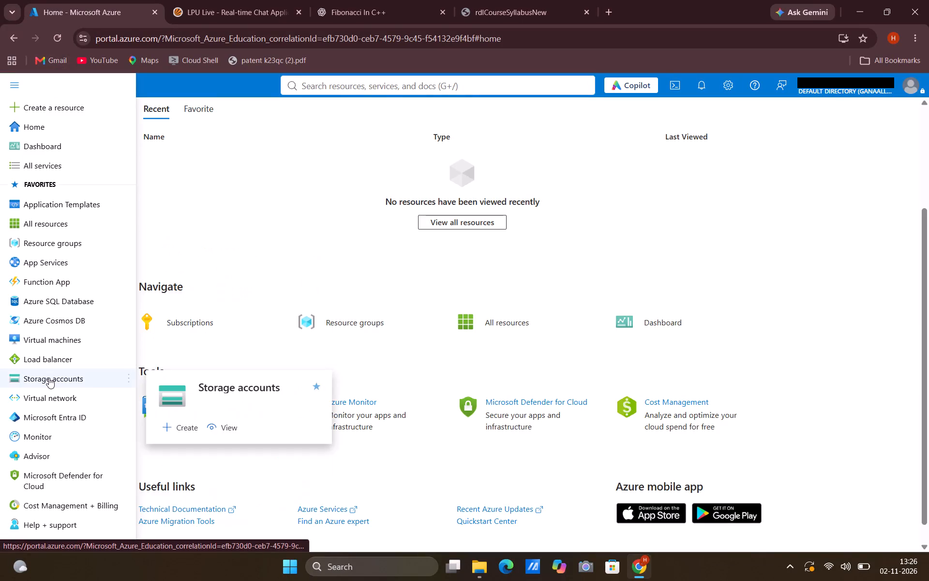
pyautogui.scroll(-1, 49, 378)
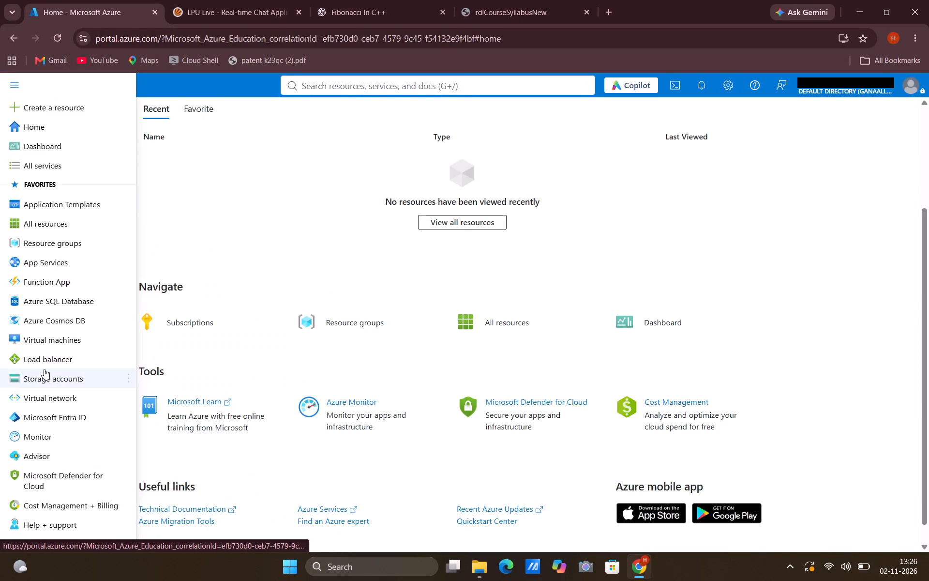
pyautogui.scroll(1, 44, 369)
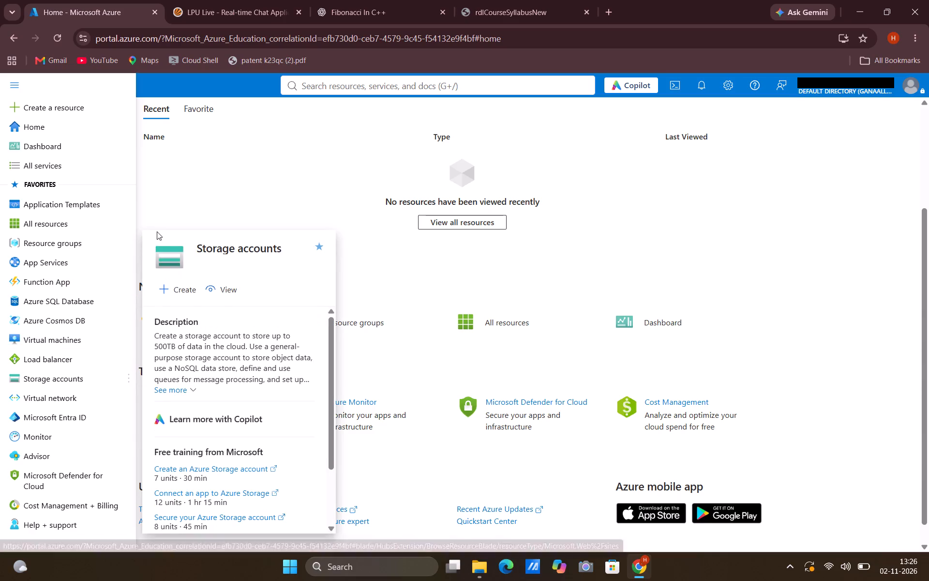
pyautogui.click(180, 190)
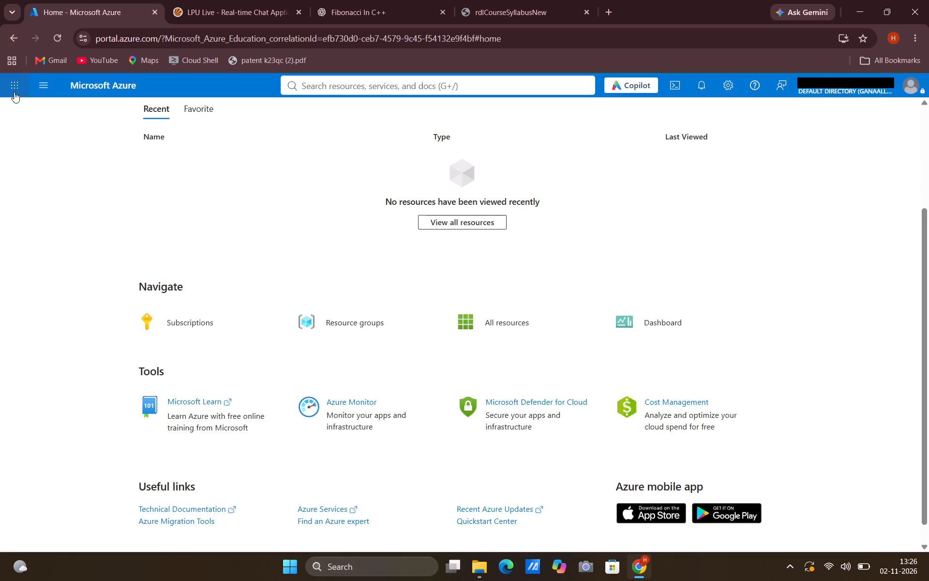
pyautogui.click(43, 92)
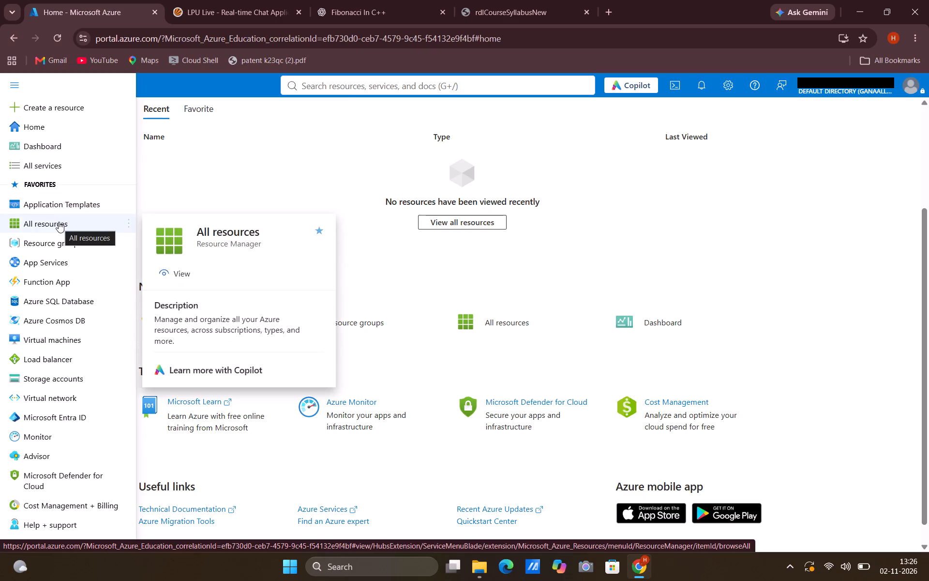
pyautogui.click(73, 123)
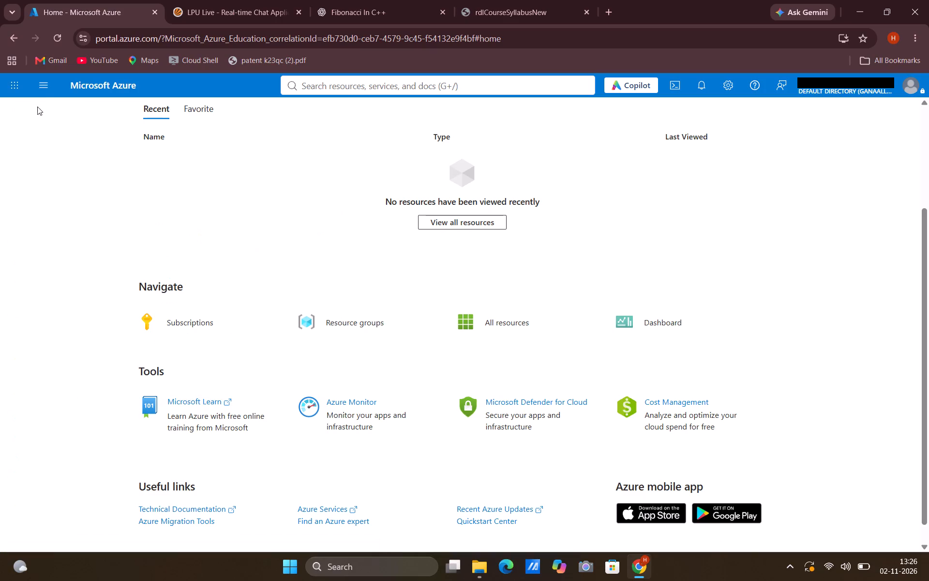
# Check the Virtual machines page for leftover machines in the Azure for Students subscription, and return to the portal home page.
pyautogui.click(36, 96)
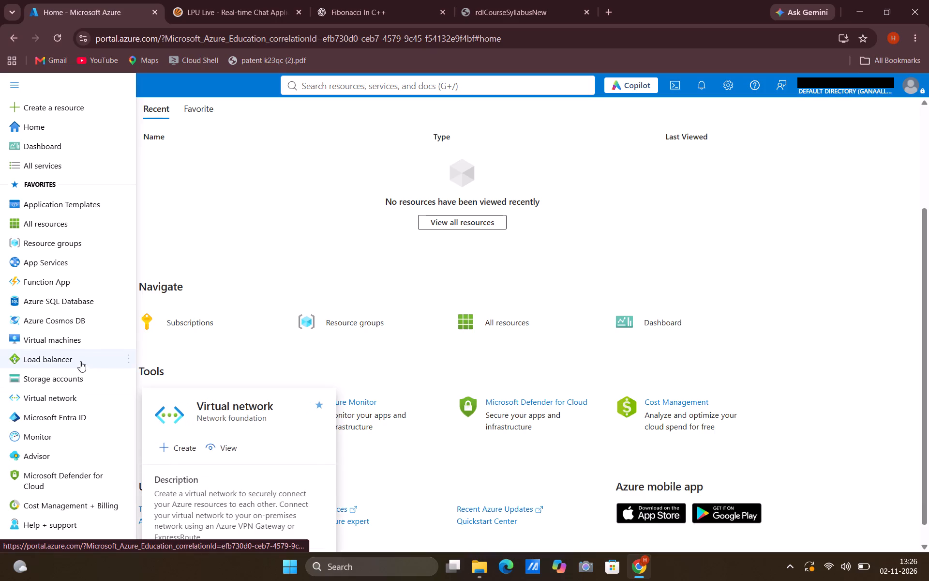
pyautogui.click(87, 340)
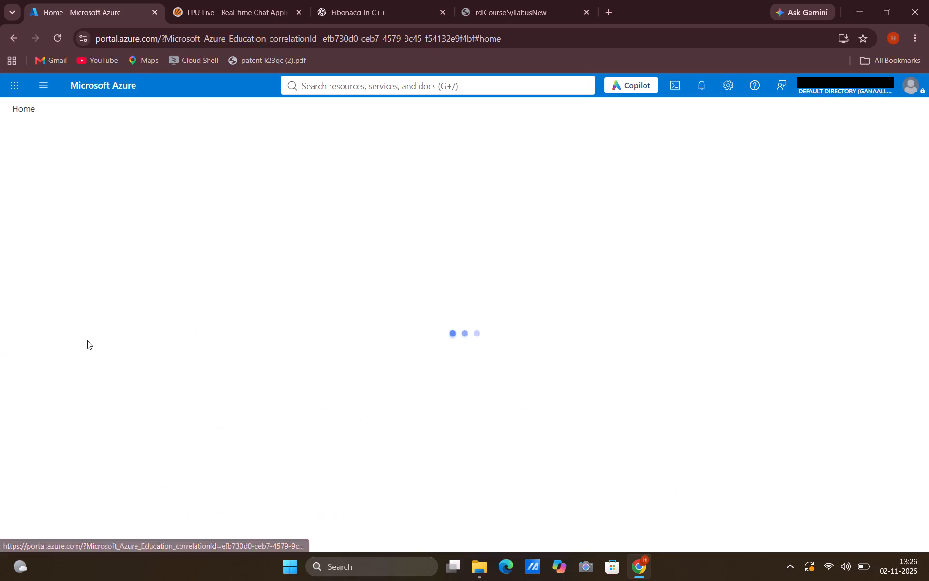
pyautogui.click(47, 81)
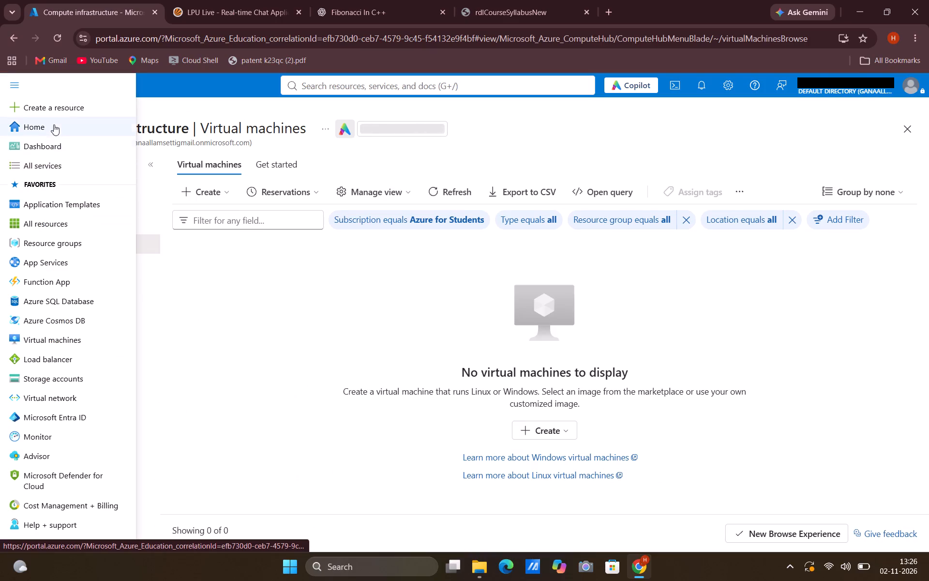
pyautogui.click(54, 124)
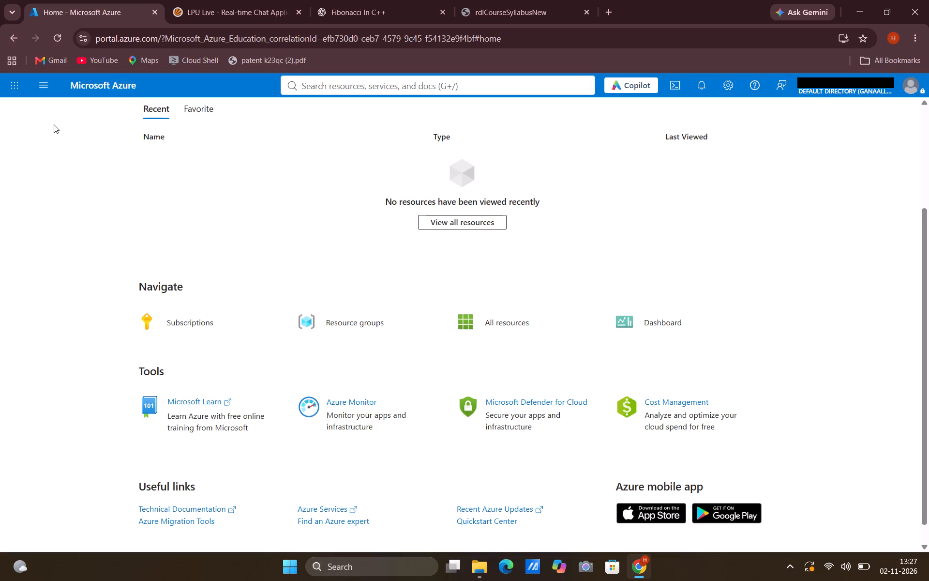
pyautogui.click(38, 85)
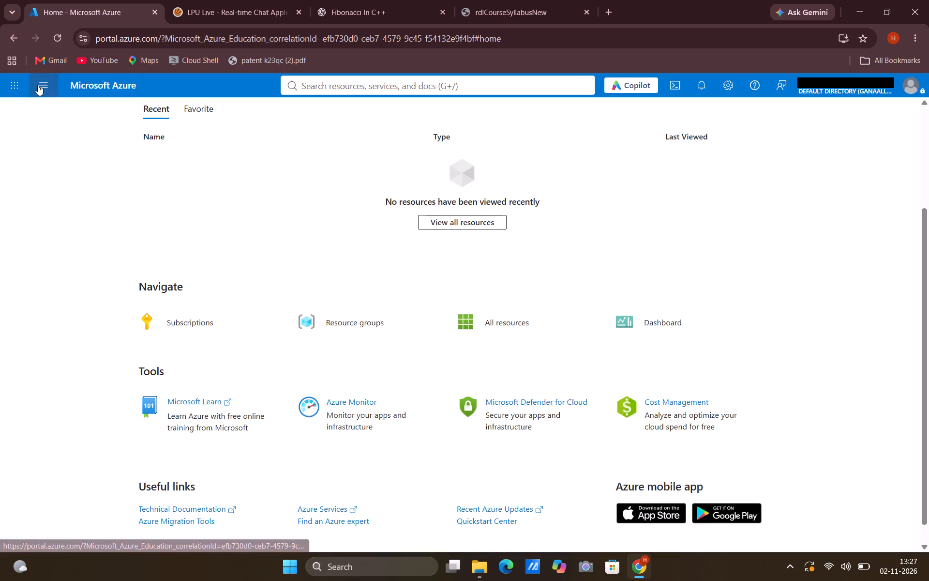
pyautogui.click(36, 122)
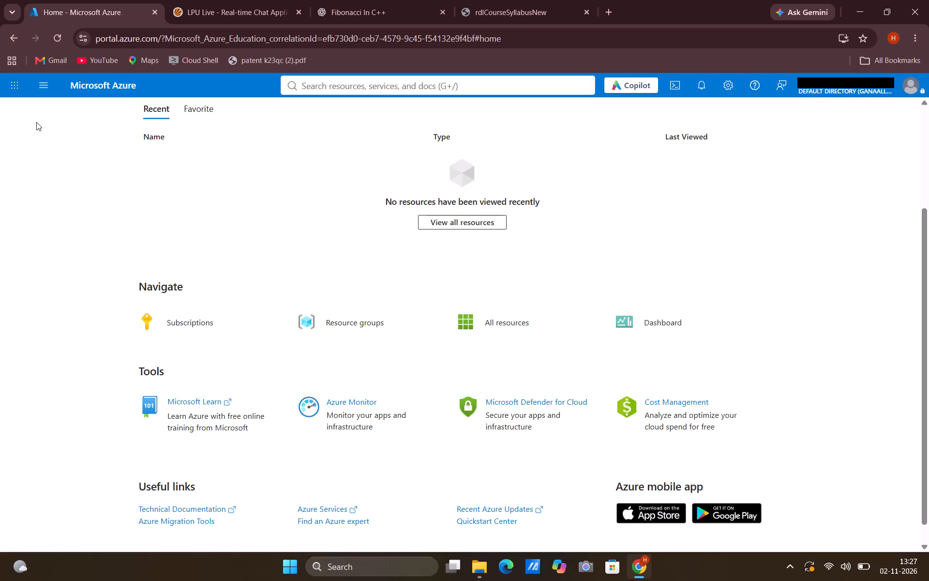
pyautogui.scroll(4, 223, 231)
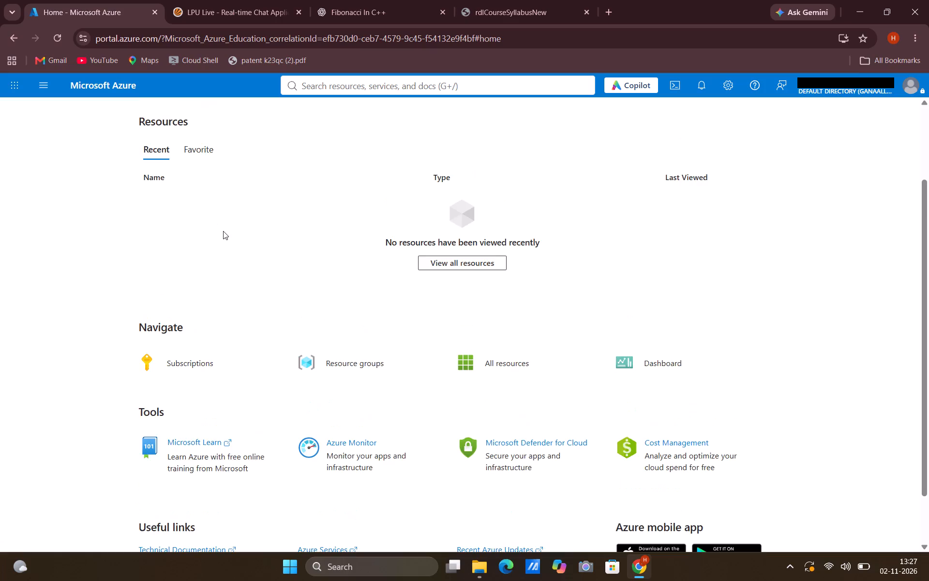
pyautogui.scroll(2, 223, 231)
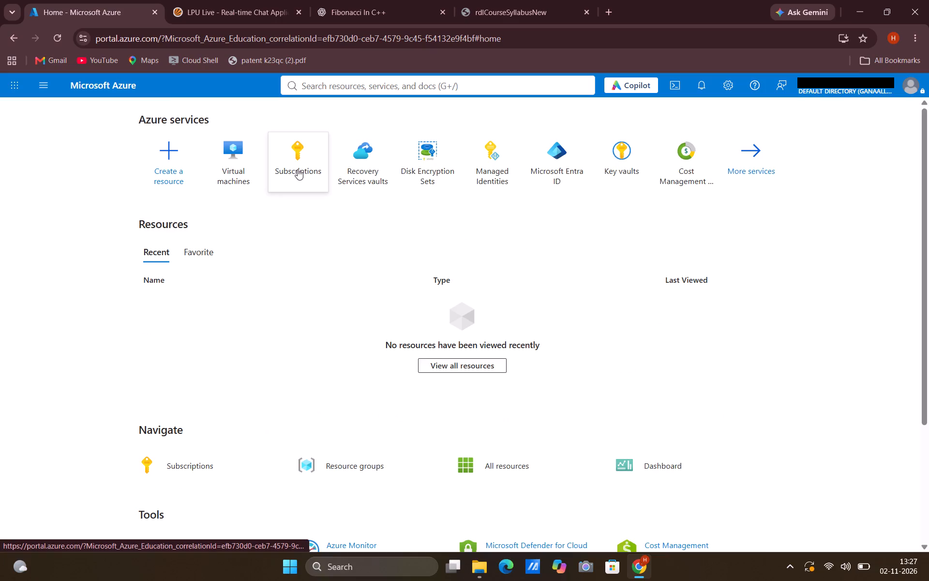